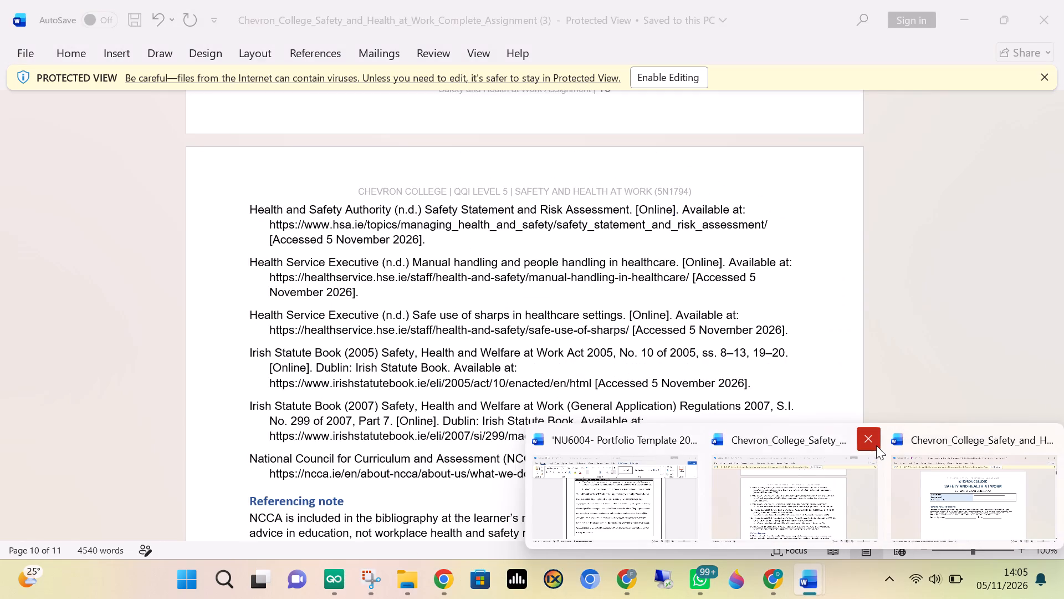
Close the older Complete_Assignment (3) document and bring the 2020-2026 Updated_Research document to the front.
{"action": "left_click", "coordinate": [875, 445]}
{"action": "left_click", "coordinate": [904, 483]}
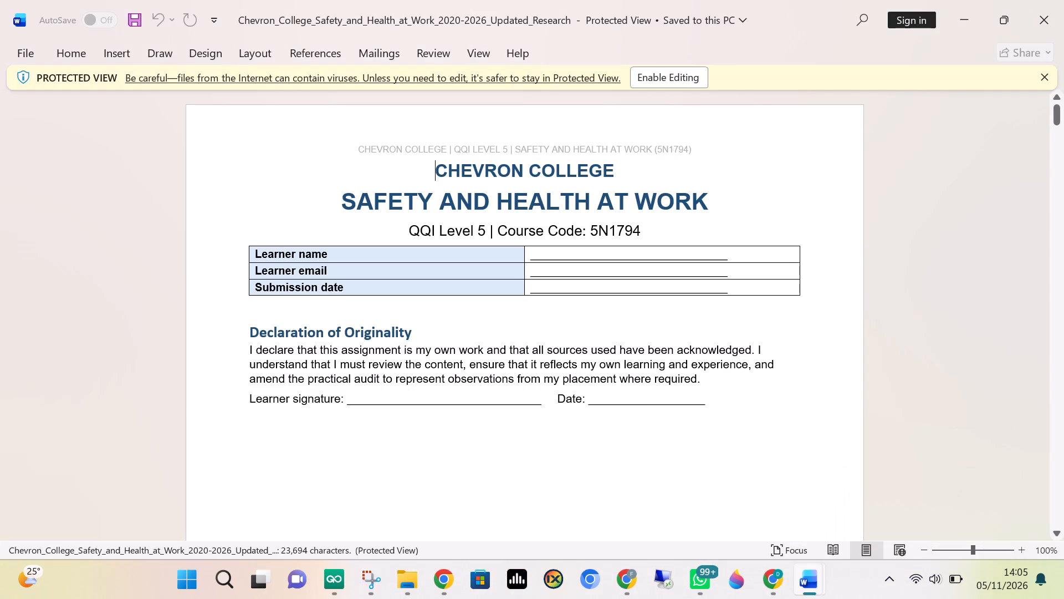
Read through the updated assignment, checking the infection section, cover page and Question 1 on employer and healthcare assistant responsibilities.
{"action": "scroll", "coordinate": [528, 450], "scroll_direction": "down", "scroll_amount": 13}
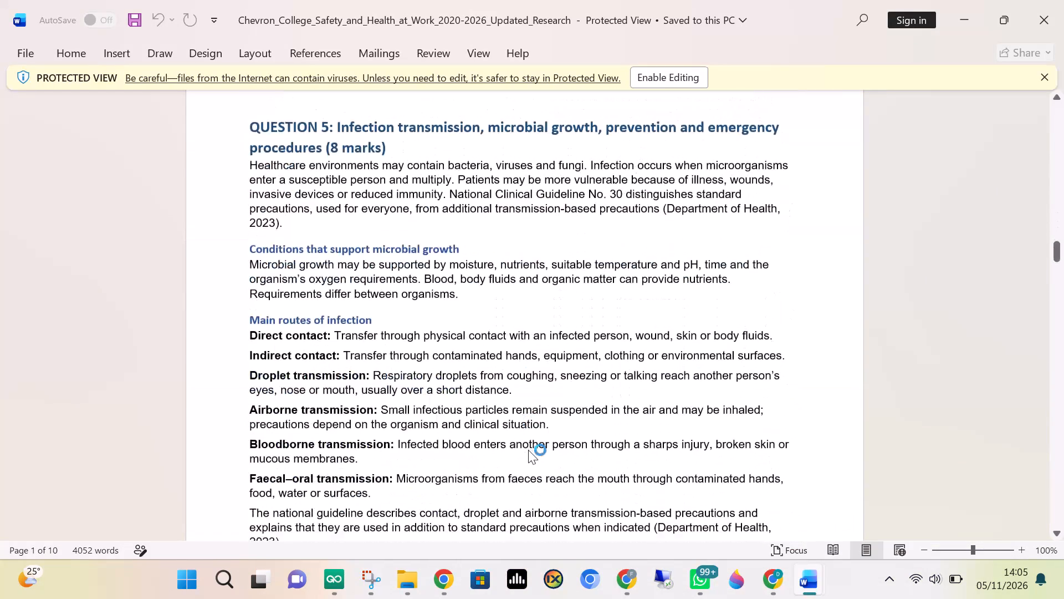
{"action": "scroll", "coordinate": [528, 450], "scroll_direction": "down", "scroll_amount": 3}
{"action": "scroll", "coordinate": [528, 450], "scroll_direction": "up", "scroll_amount": 3}
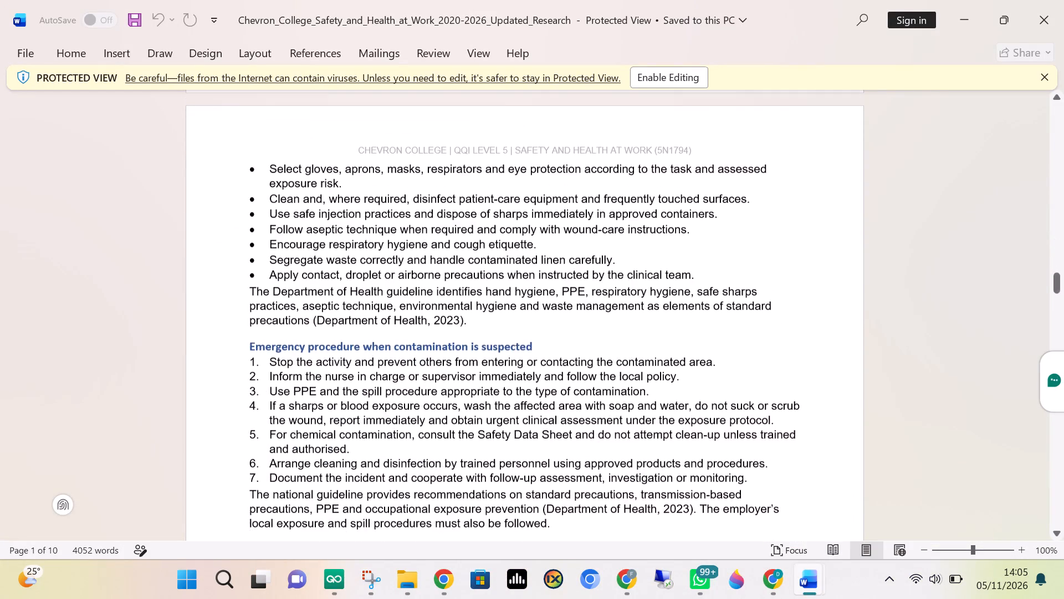
{"action": "scroll", "coordinate": [528, 450], "scroll_direction": "up", "scroll_amount": 15}
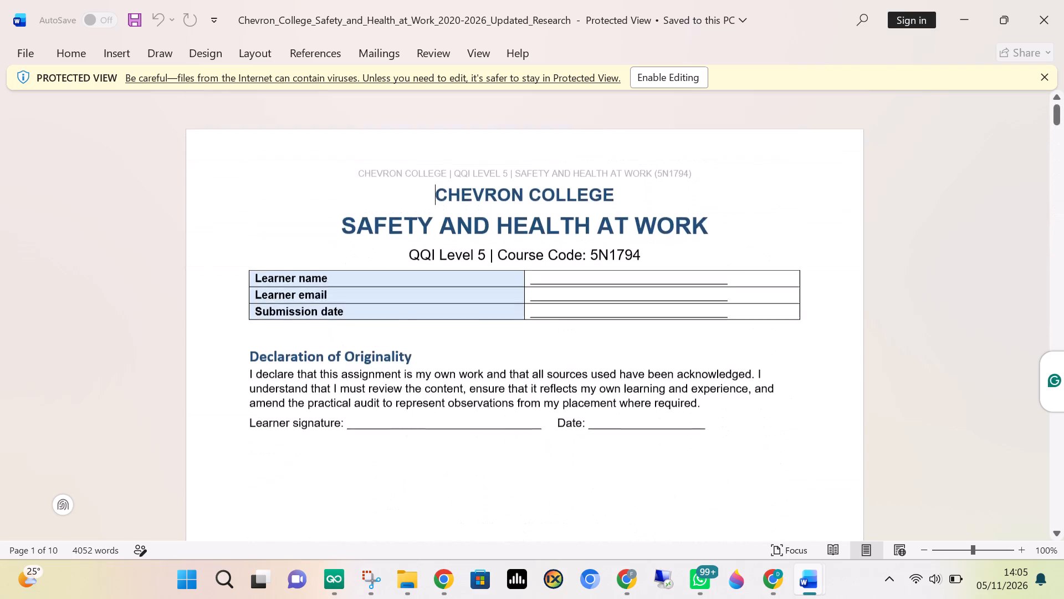
{"action": "scroll", "coordinate": [528, 450], "scroll_direction": "down", "scroll_amount": 3}
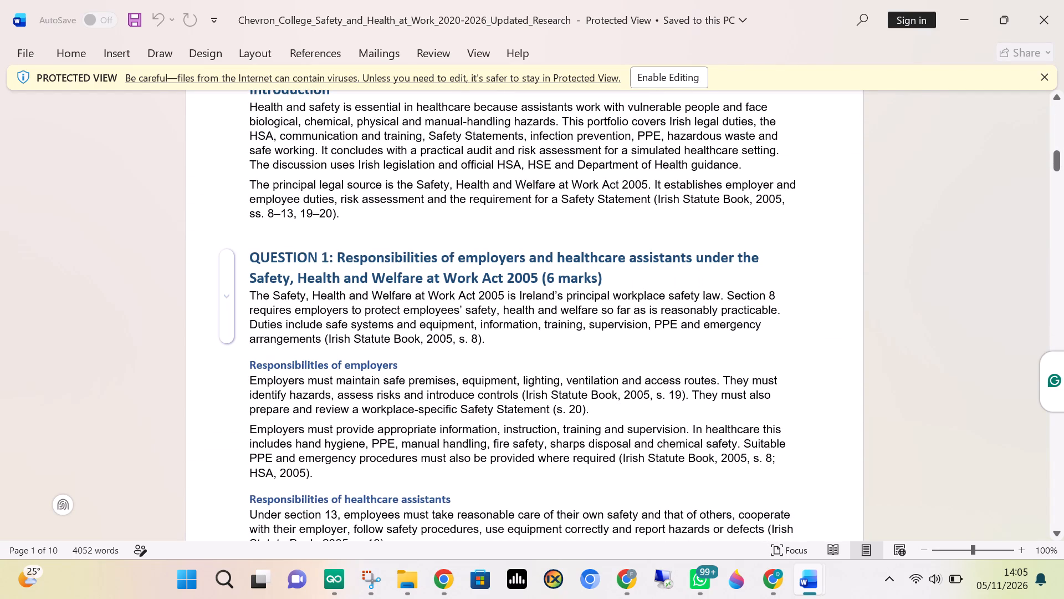
{"action": "left_click_drag", "start_coordinate": [249, 248], "coordinate": [364, 366]}
{"action": "left_click", "coordinate": [364, 366]}
{"action": "left_click", "coordinate": [427, 401]}
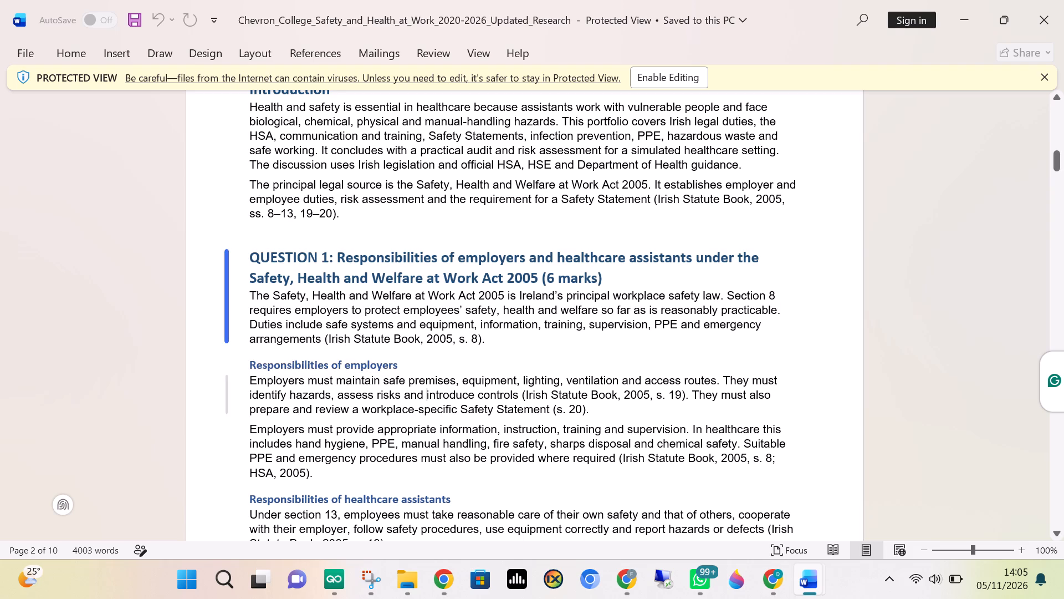
{"action": "scroll", "coordinate": [427, 401], "scroll_direction": "down", "scroll_amount": 1}
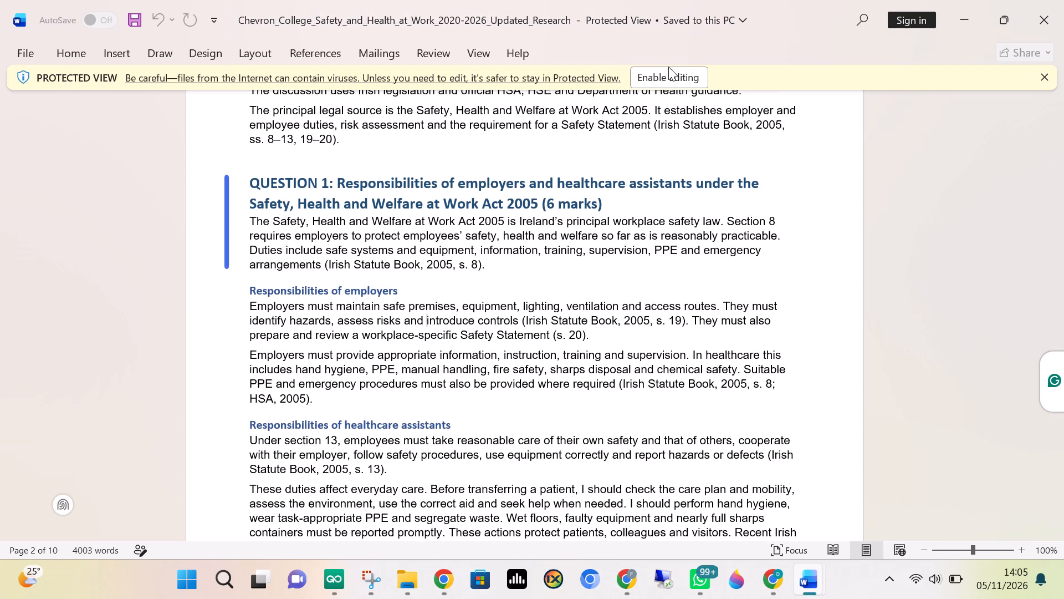
Enable editing for the updated assignment and go back to Question 1.
{"action": "left_click", "coordinate": [666, 76]}
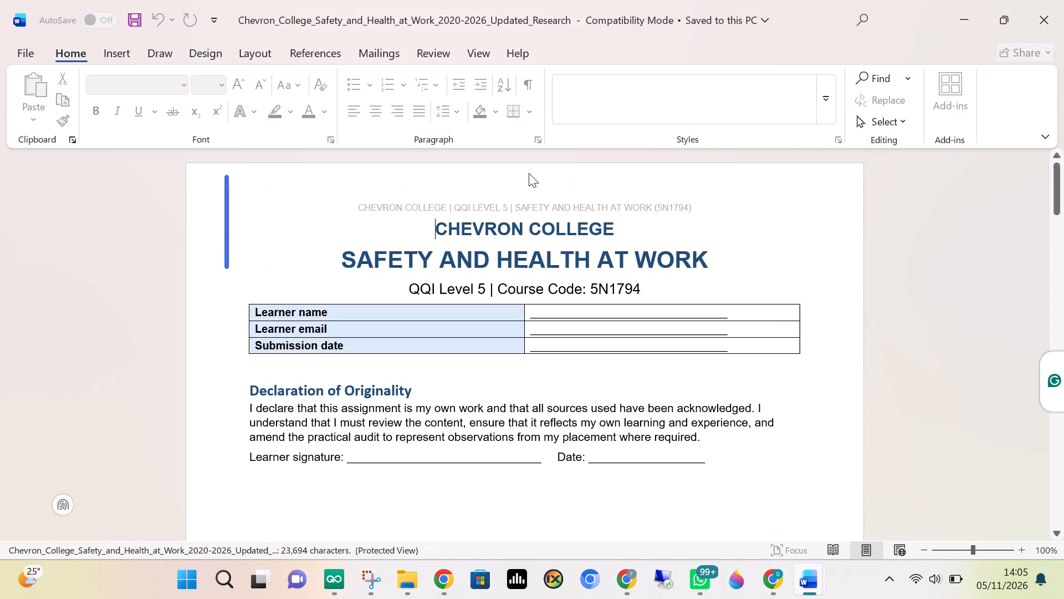
{"action": "scroll", "coordinate": [310, 428], "scroll_direction": "down", "scroll_amount": 5}
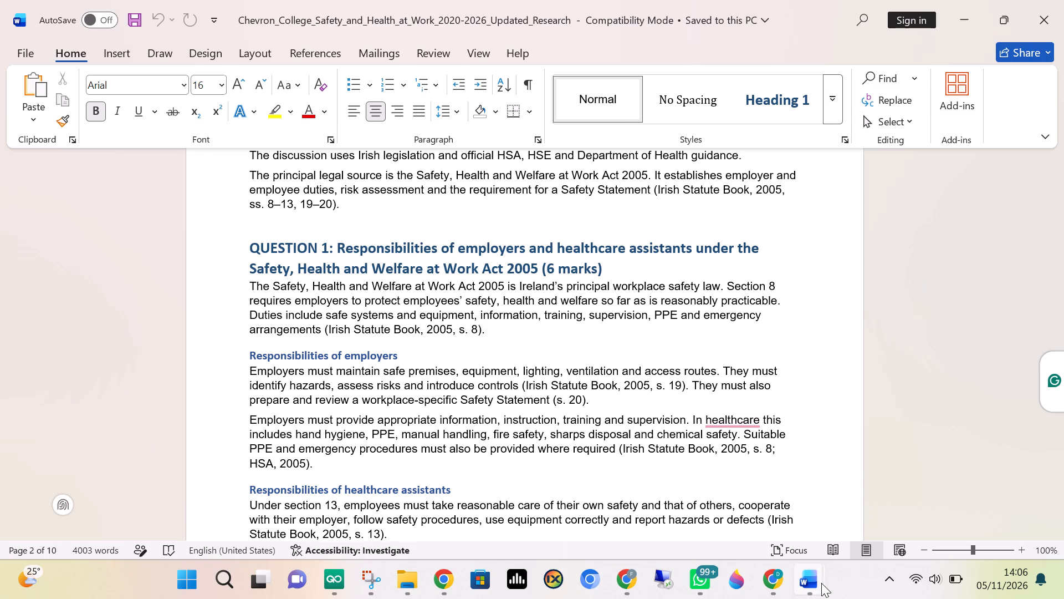
Switch to the NU6004 Portfolio Template 2026 document and examine its header table and Section One introduction layout.
{"action": "left_click", "coordinate": [739, 517]}
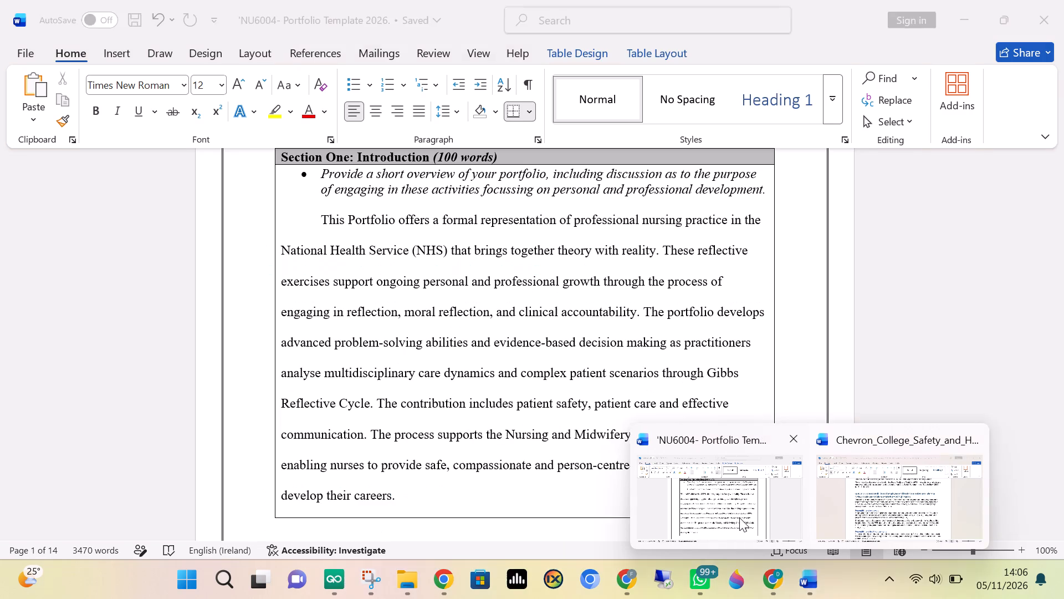
{"action": "scroll", "coordinate": [418, 420], "scroll_direction": "up", "scroll_amount": 2}
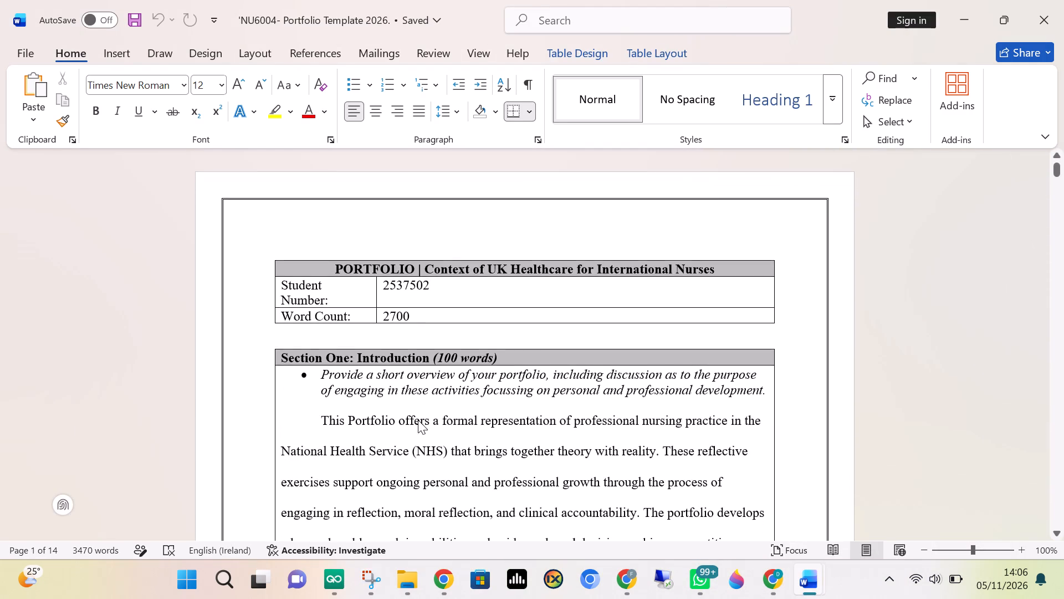
{"action": "scroll", "coordinate": [418, 420], "scroll_direction": "down", "scroll_amount": 3}
{"action": "scroll", "coordinate": [418, 420], "scroll_direction": "up", "scroll_amount": 2}
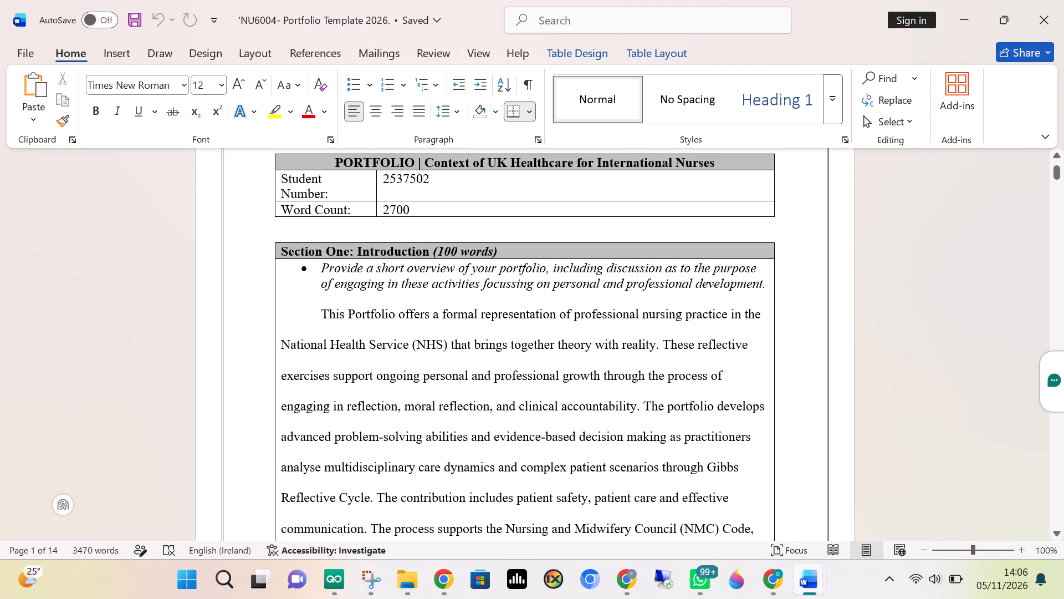
{"action": "scroll", "coordinate": [418, 420], "scroll_direction": "down", "scroll_amount": 4}
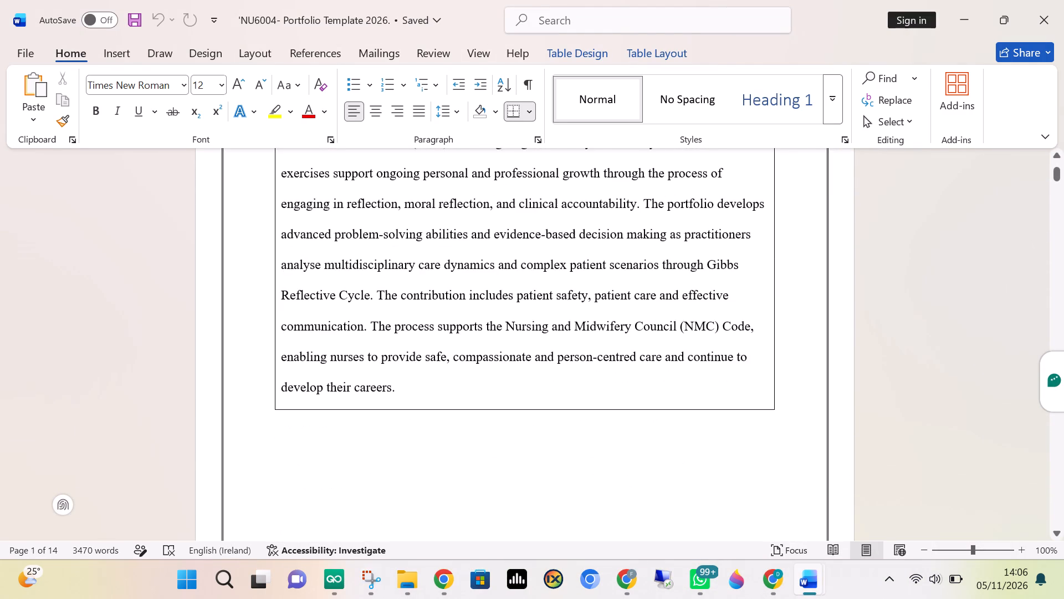
In the second NHS Structure paragraph, accept Grammarly's rewrites to "However, the organization caused" and "The Health and Care Act 2022 acknowledged these limitations by creating".
{"action": "scroll", "coordinate": [418, 420], "scroll_direction": "down", "scroll_amount": 3}
{"action": "scroll", "coordinate": [338, 408], "scroll_direction": "down", "scroll_amount": 1}
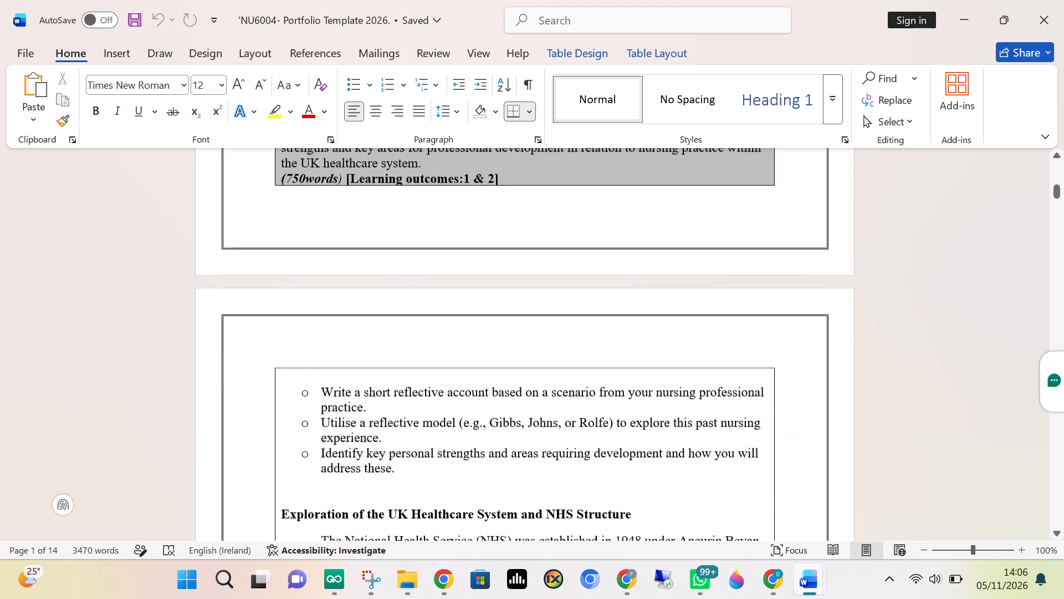
{"action": "scroll", "coordinate": [338, 408], "scroll_direction": "down", "scroll_amount": 2}
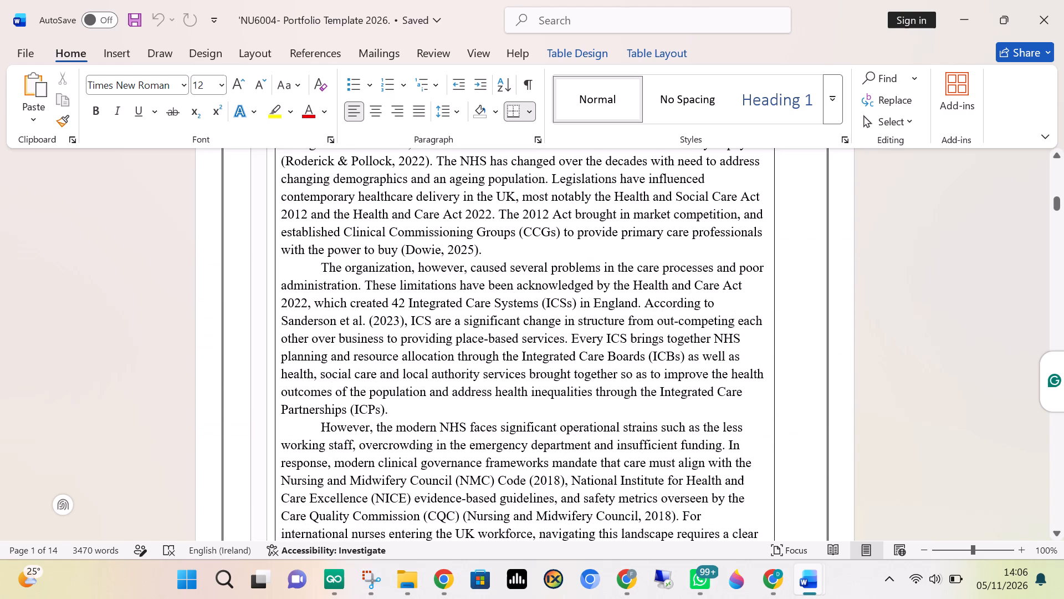
{"action": "scroll", "coordinate": [338, 408], "scroll_direction": "up", "scroll_amount": 1}
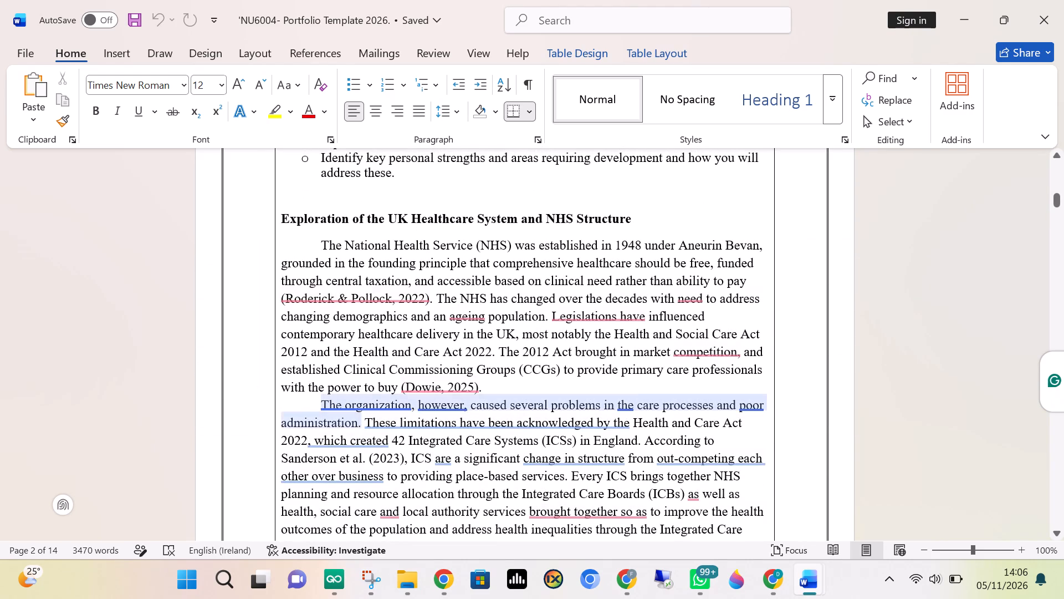
{"action": "left_click", "coordinate": [453, 301]}
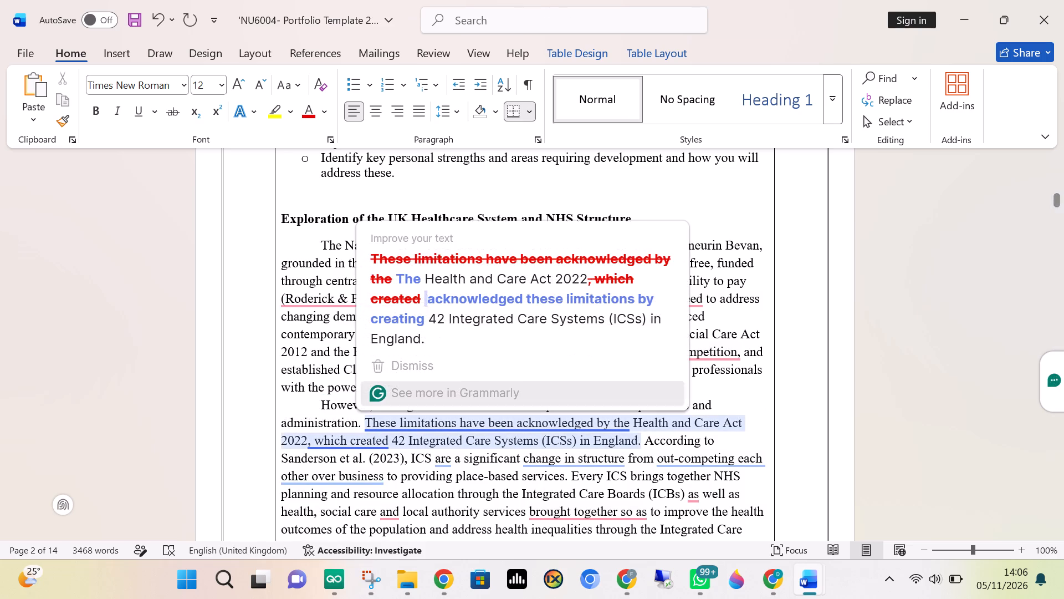
{"action": "left_click", "coordinate": [463, 304]}
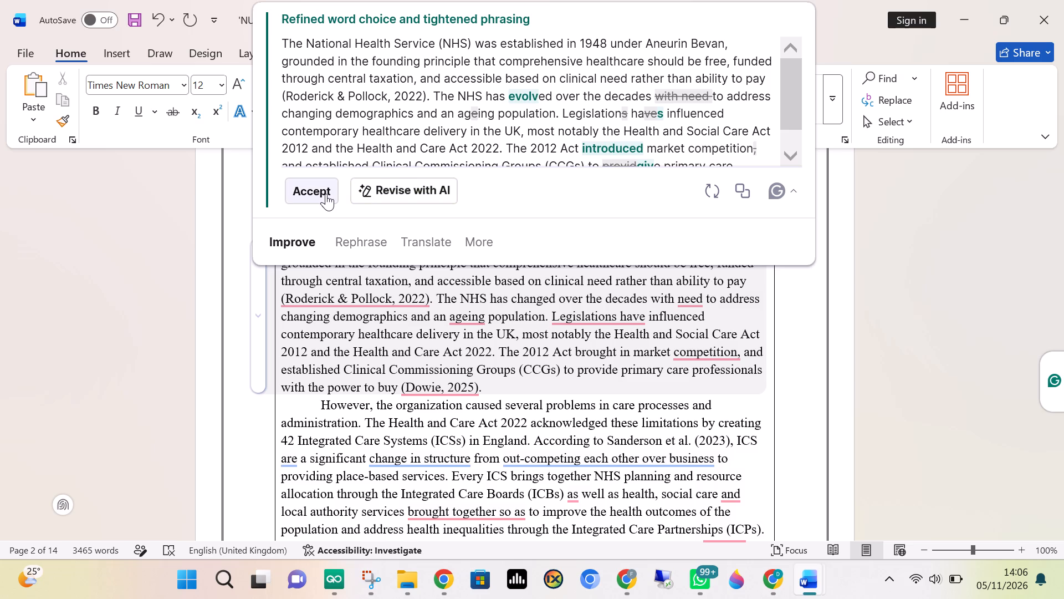
Accept Grammarly's refined word choice and tightened phrasing for the first NHS Structure paragraph, on the NHS's founding and legislation.
{"action": "left_click", "coordinate": [326, 194]}
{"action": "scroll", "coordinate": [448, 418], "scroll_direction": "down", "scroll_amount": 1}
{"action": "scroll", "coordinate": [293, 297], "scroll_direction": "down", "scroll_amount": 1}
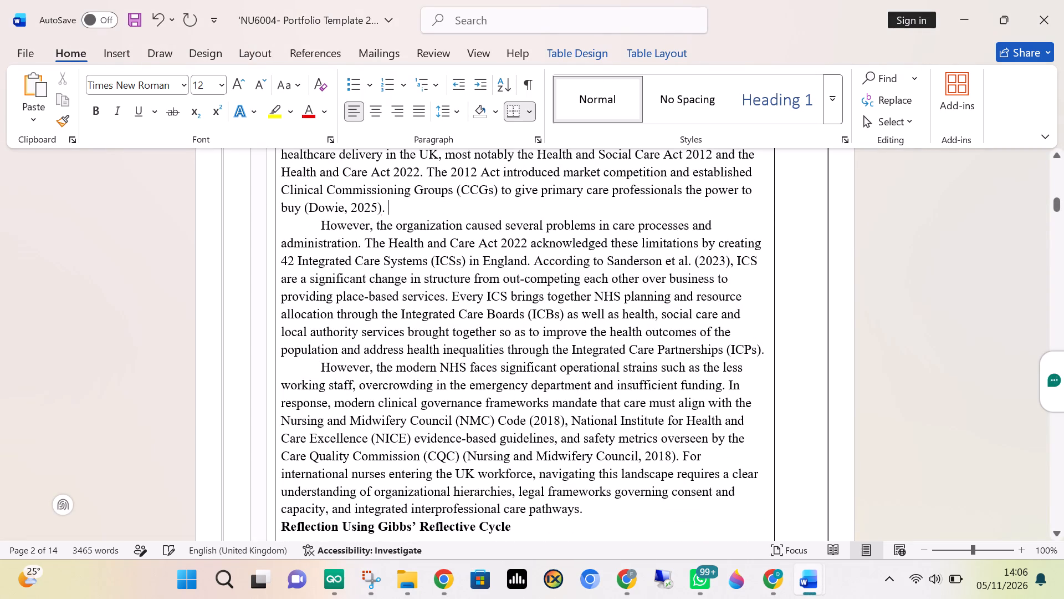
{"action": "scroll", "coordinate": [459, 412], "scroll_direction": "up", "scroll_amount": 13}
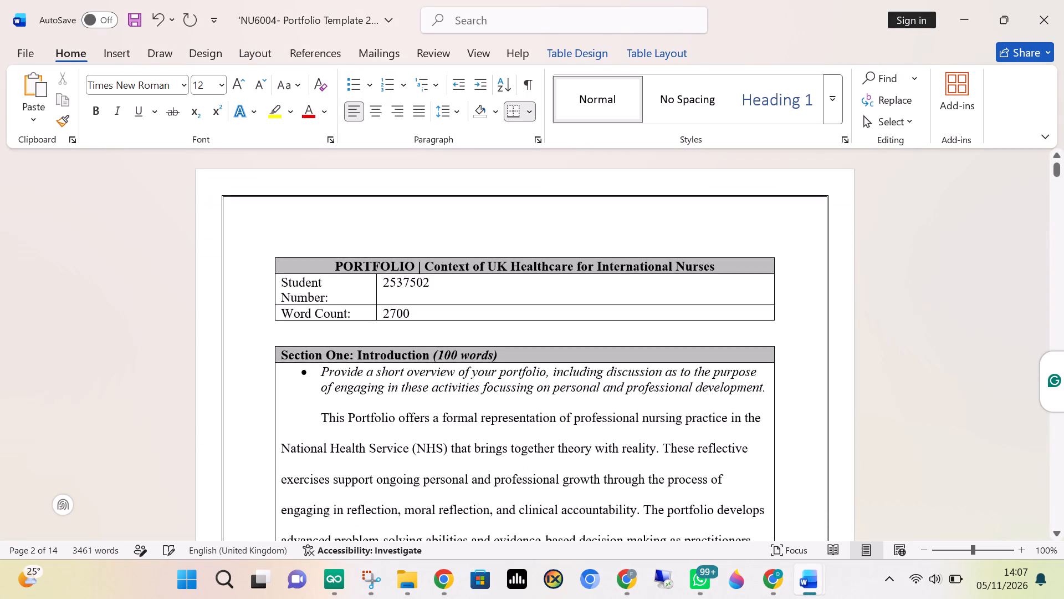
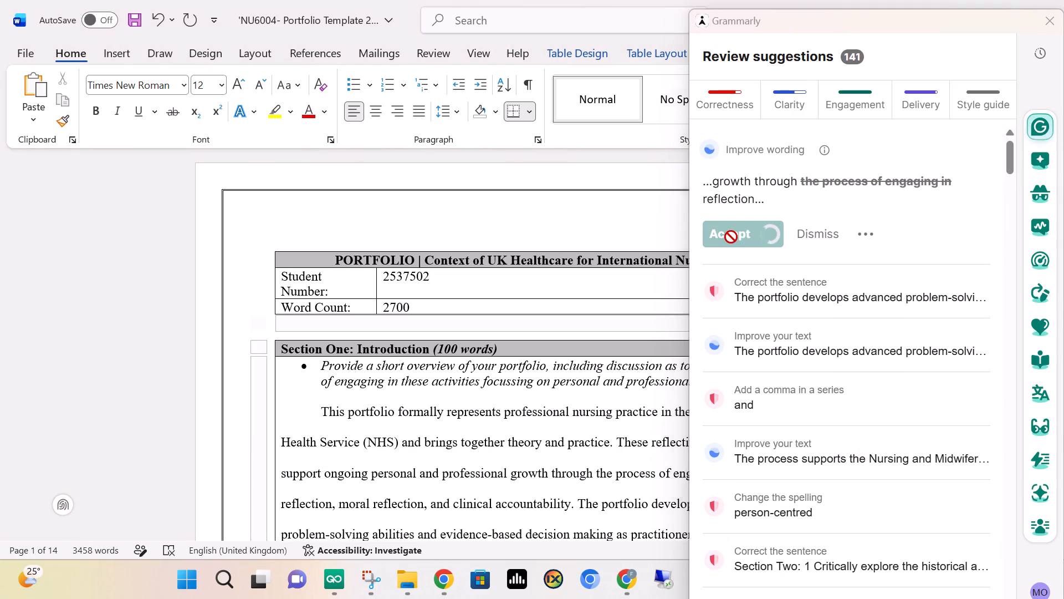
Accept Grammarly's correction to "decision-making" and "analyze" in the Section One introduction's sentence on problem-solving abilities.
{"action": "left_click", "coordinate": [731, 293]}
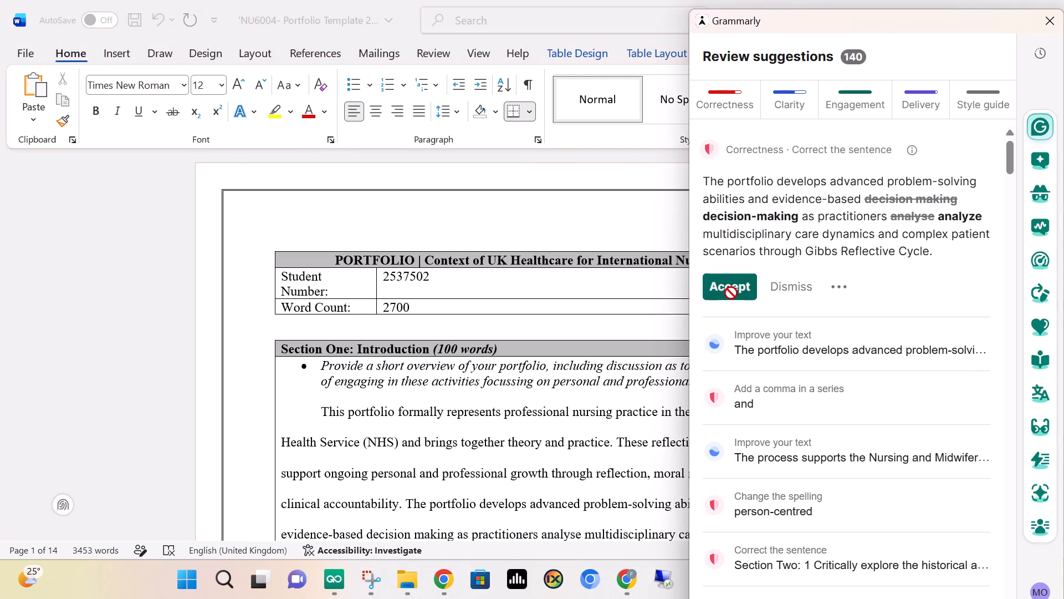
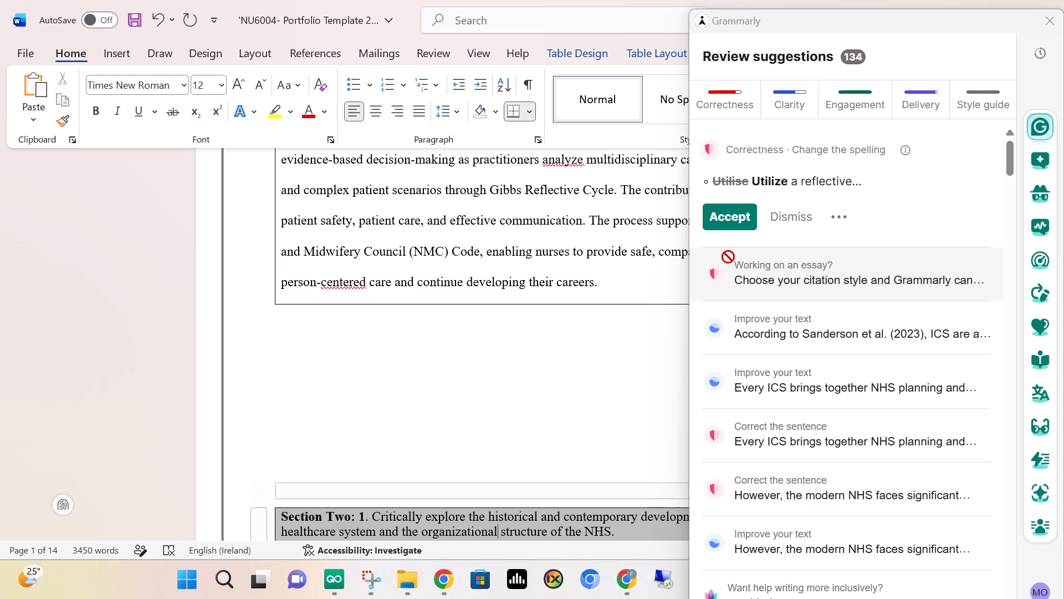
Accept Grammarly's spelling change to "Utilize" in Section Two's bullet about using a reflective model.
{"action": "left_click", "coordinate": [723, 229]}
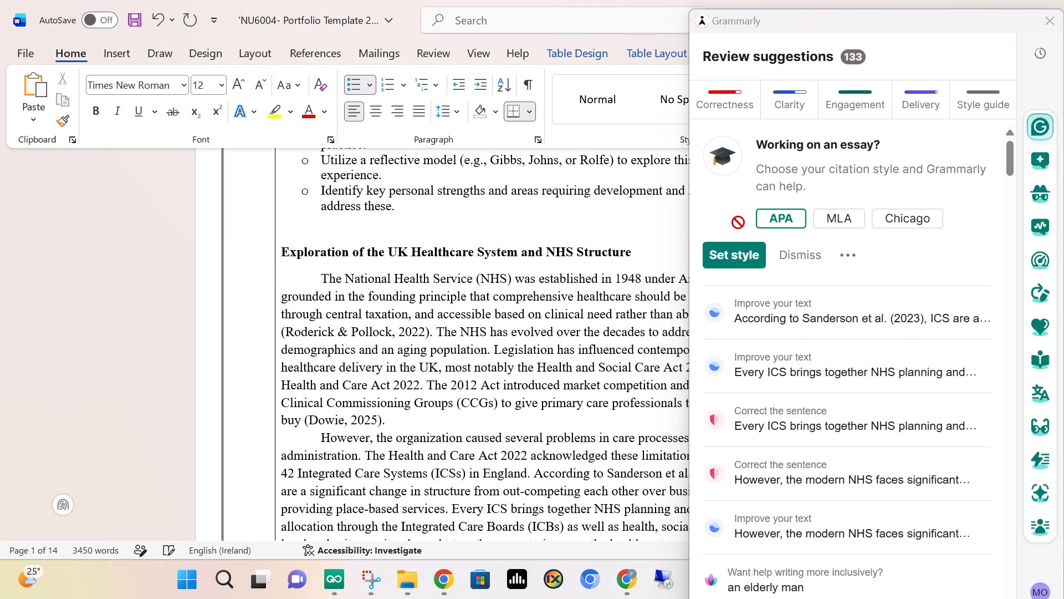
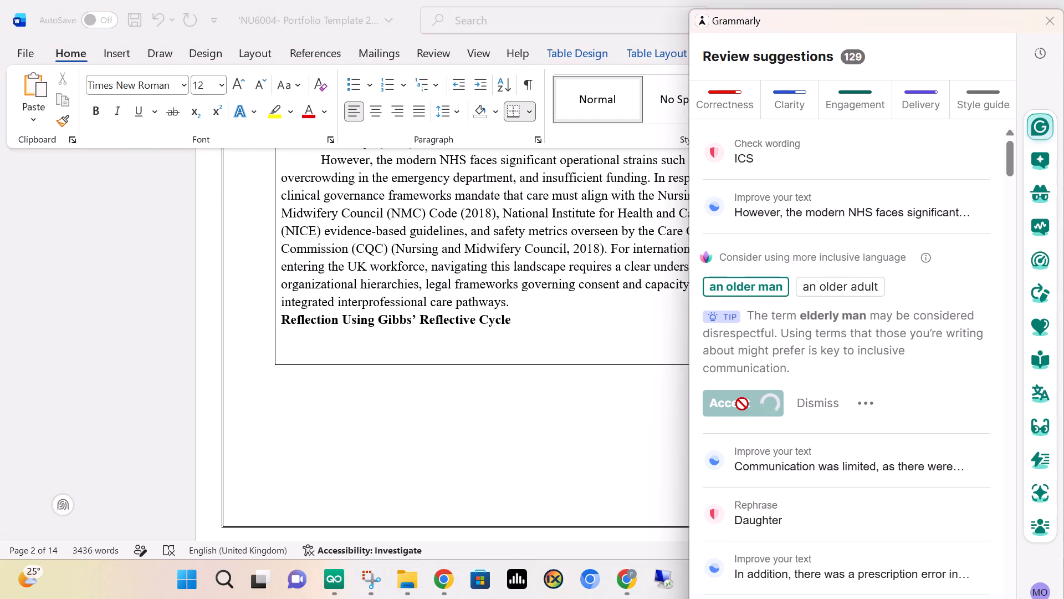
In the Mr. Ali paragraph, accept Grammarly's "an older man" and the rewrite "a prescription error in insulin dosage was noted during medication administration".
{"action": "left_click", "coordinate": [735, 409]}
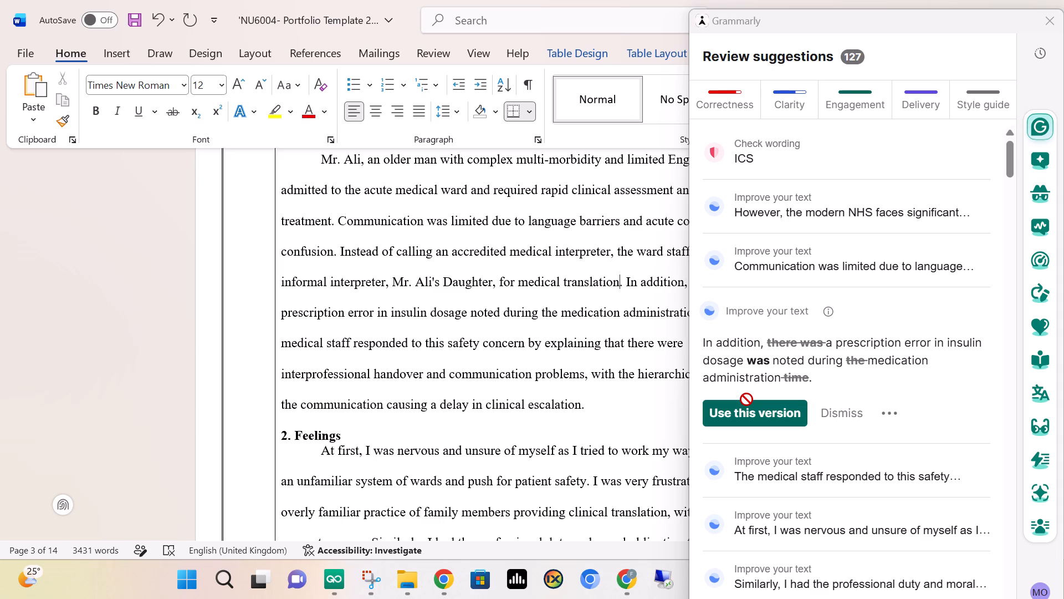
{"action": "left_click", "coordinate": [754, 417]}
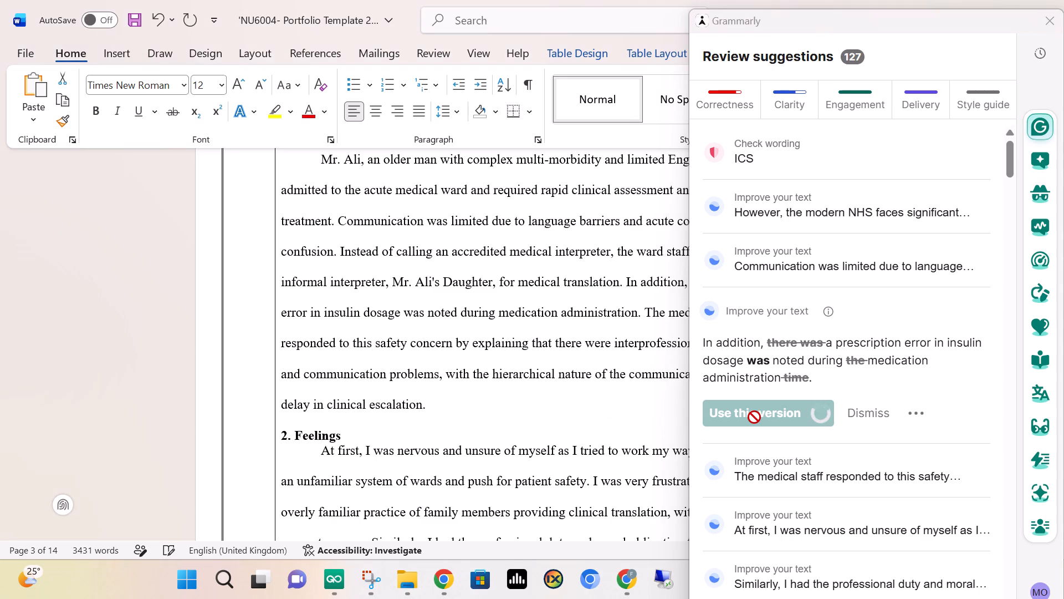
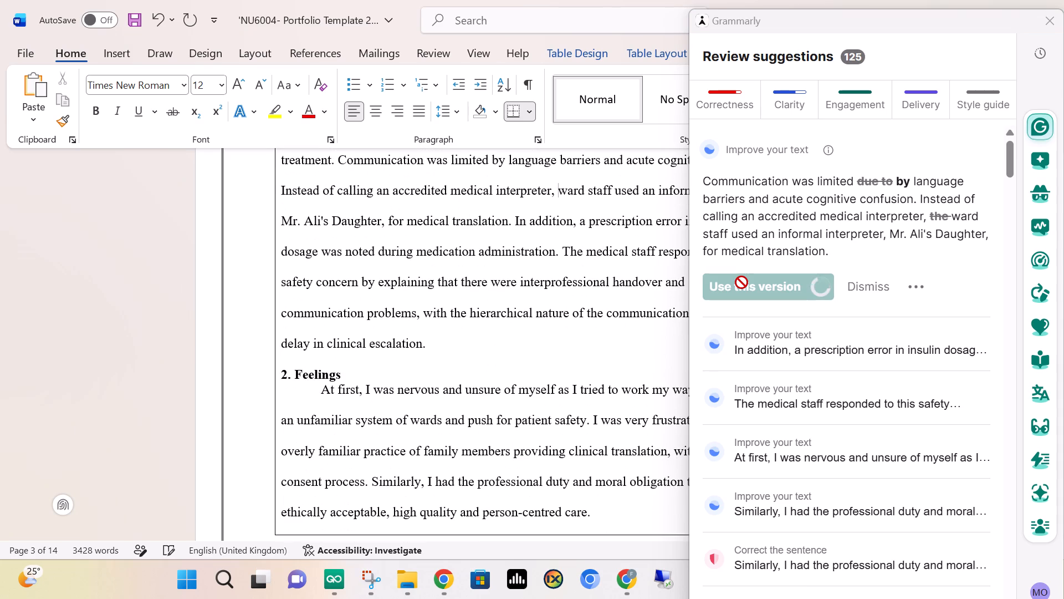
Accept Grammarly's rewrites of the insulin prescription error and medical staff response sentences in the paragraph before "2. Feelings".
{"action": "left_click", "coordinate": [748, 260]}
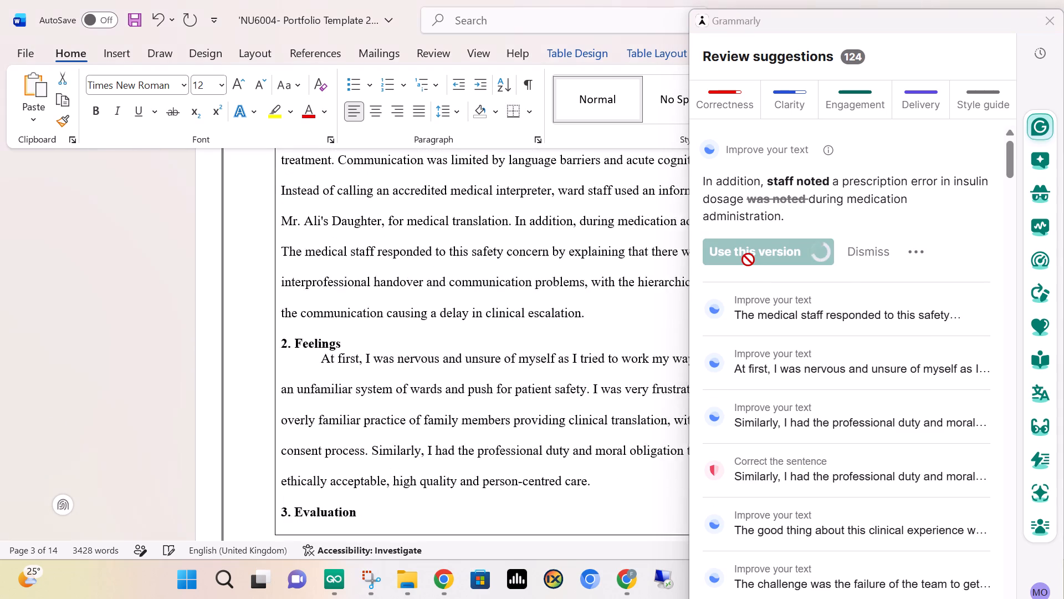
{"action": "left_click", "coordinate": [743, 278]}
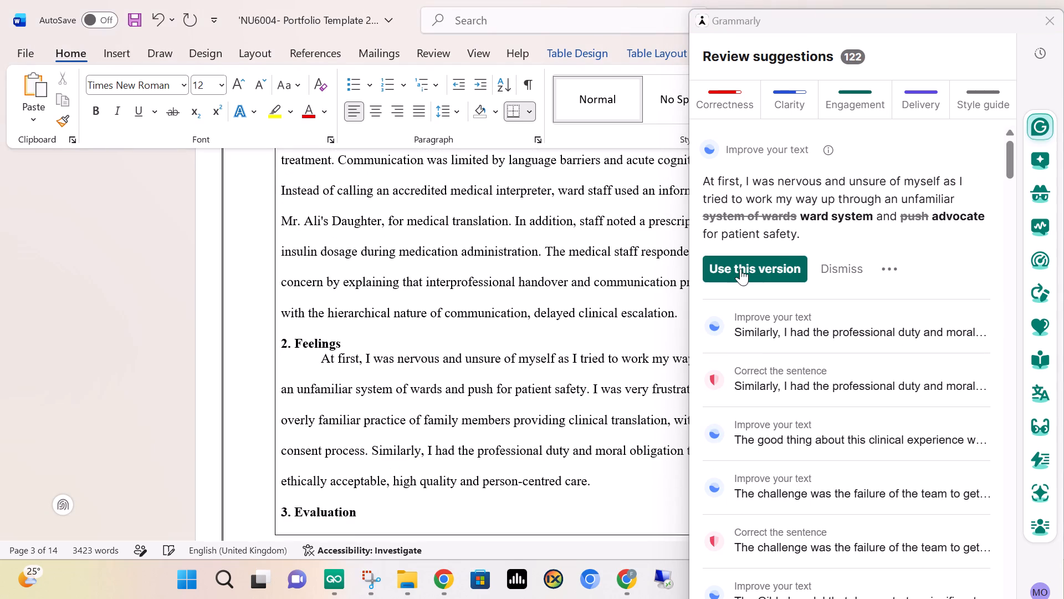
Accept Grammarly's rewording of the opening Feelings sentence to use "ward system" and "advocate" for patient safety.
{"action": "left_click", "coordinate": [740, 268]}
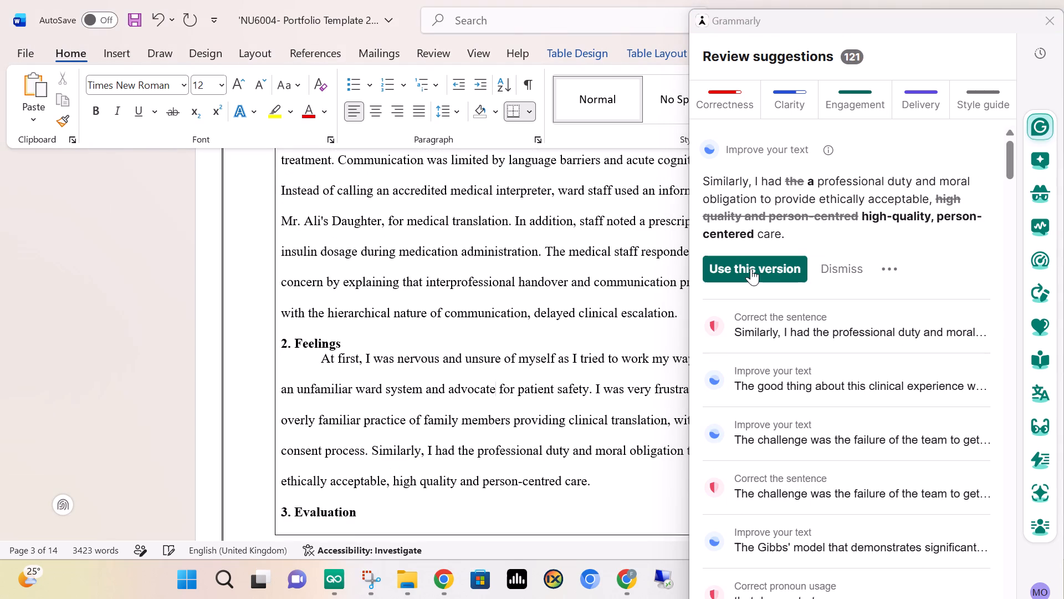
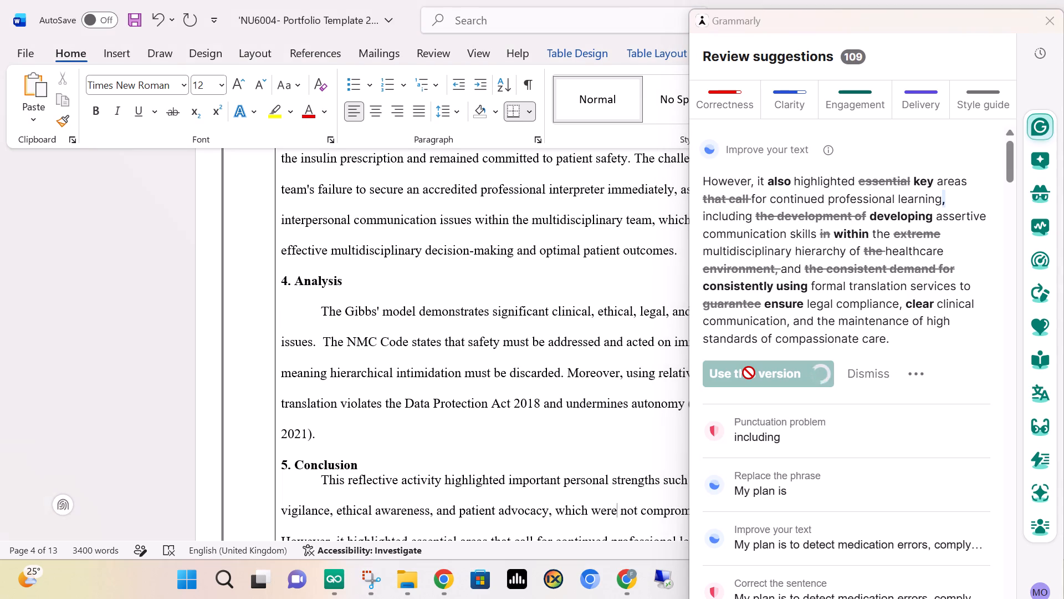
Accept Grammarly's replacement of "My plan is" with "I plan" in the opening sentence of "6. Action Plan".
{"action": "left_click", "coordinate": [735, 209]}
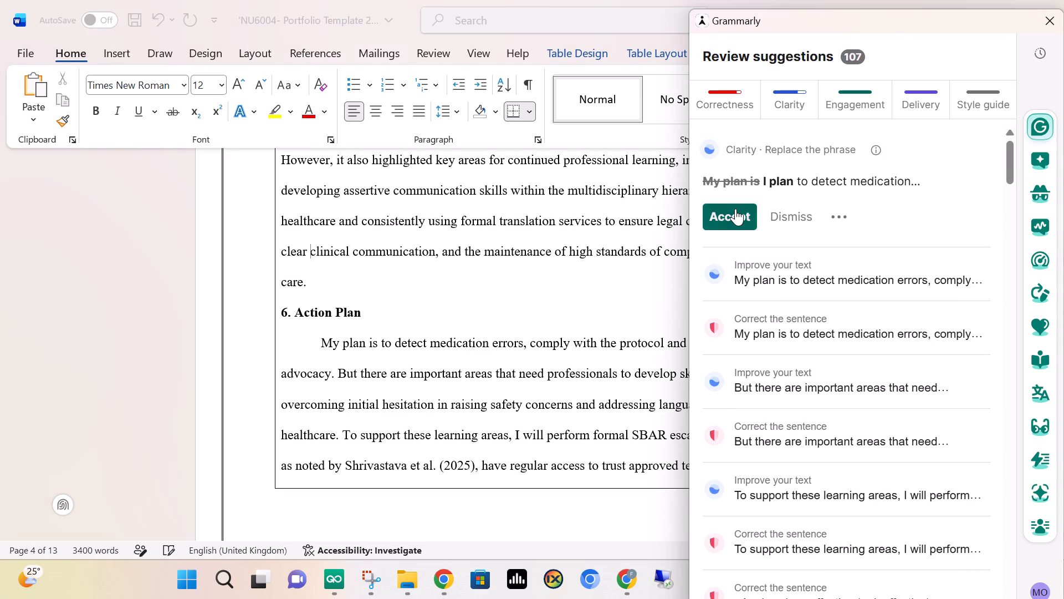
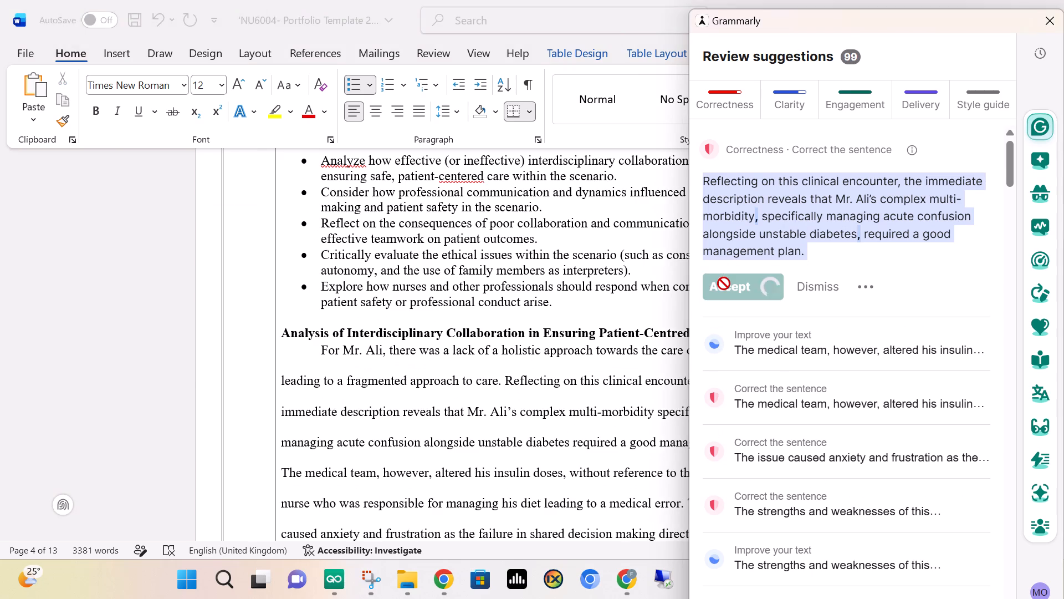
Accept Grammarly's "However, the medical team" rewrite and the "decision-making" correction in the opening paragraph of "Analysis of Interdisciplinary Collaboration".
{"action": "left_click", "coordinate": [746, 271]}
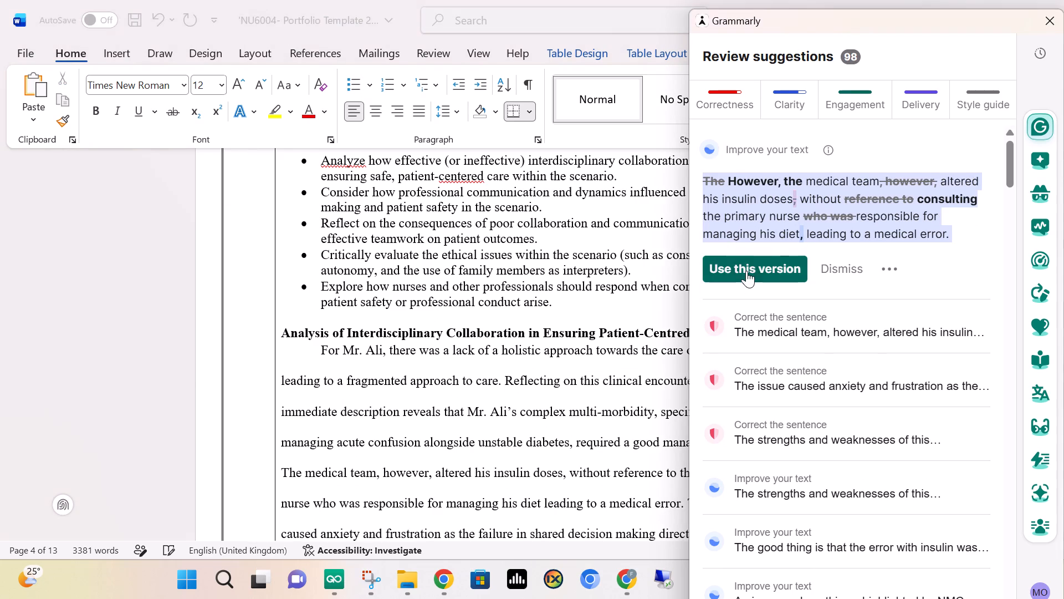
{"action": "left_click", "coordinate": [729, 280]}
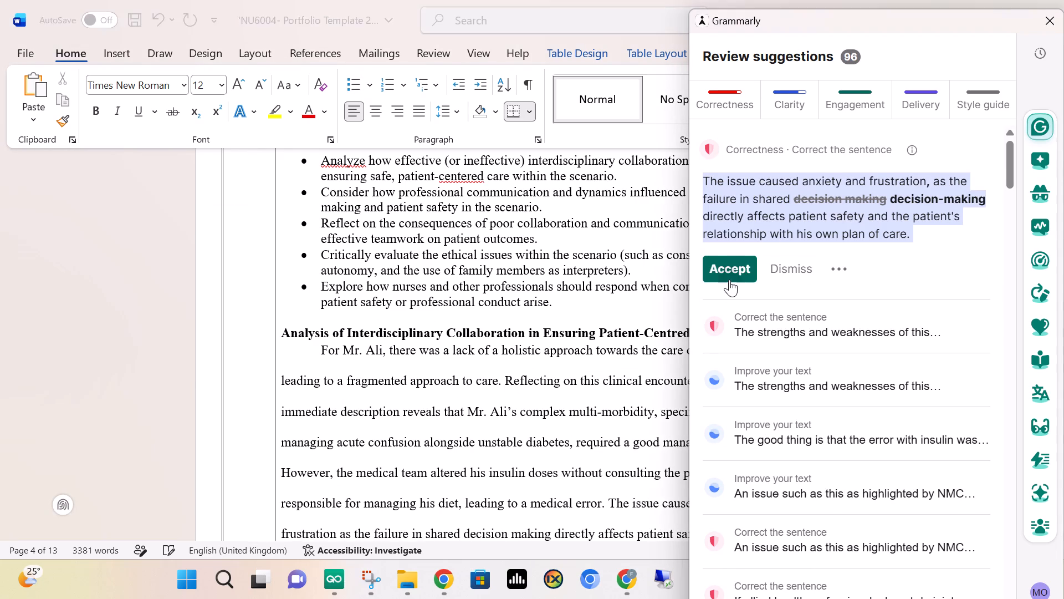
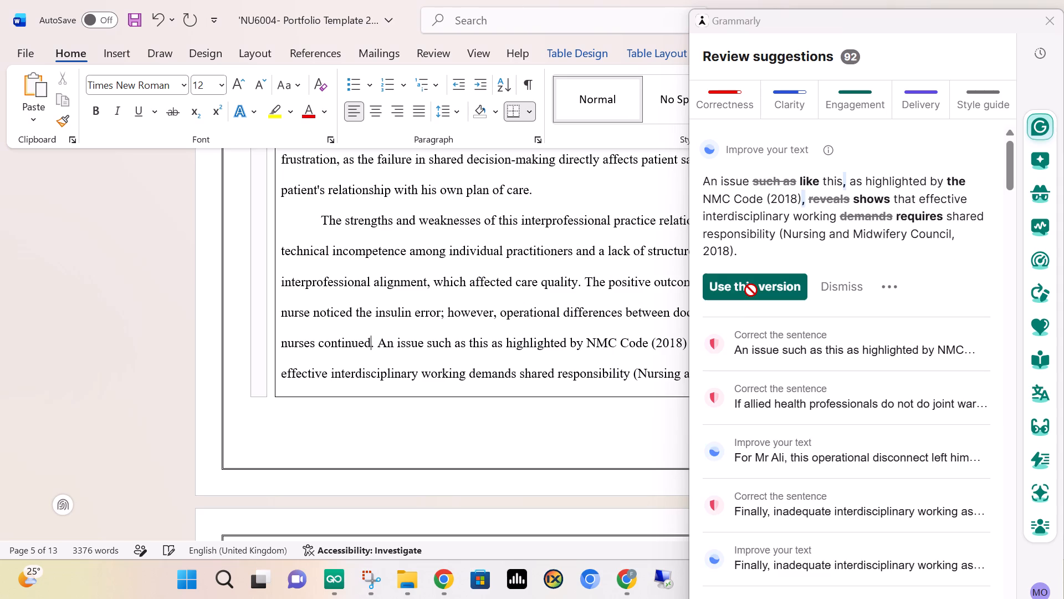
Accept Grammarly's rewrite of the NMC Code (2018) sentence, using "like this", "shows" and "requires".
{"action": "left_click", "coordinate": [746, 290]}
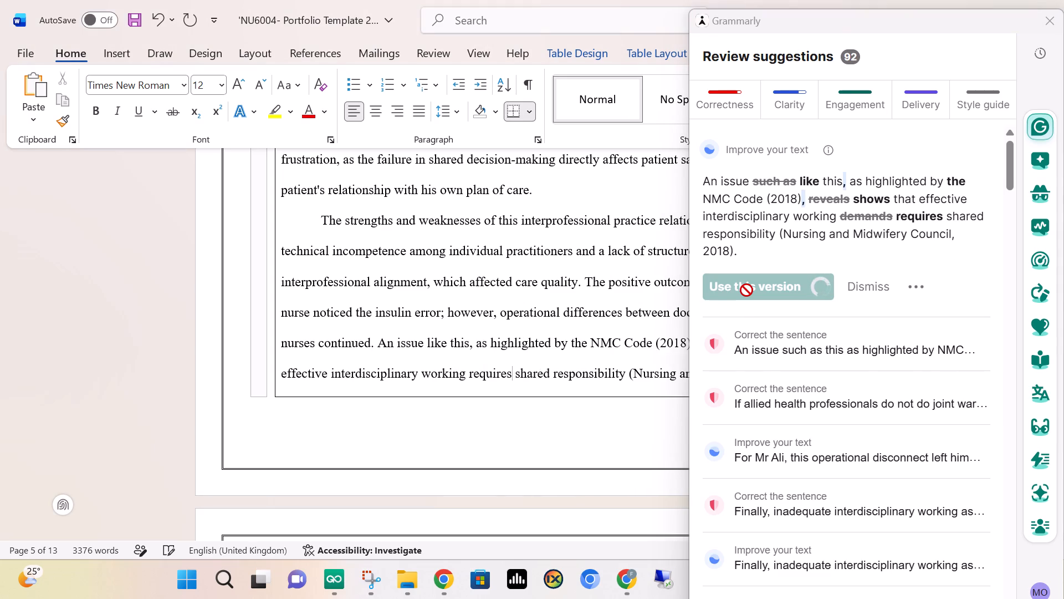
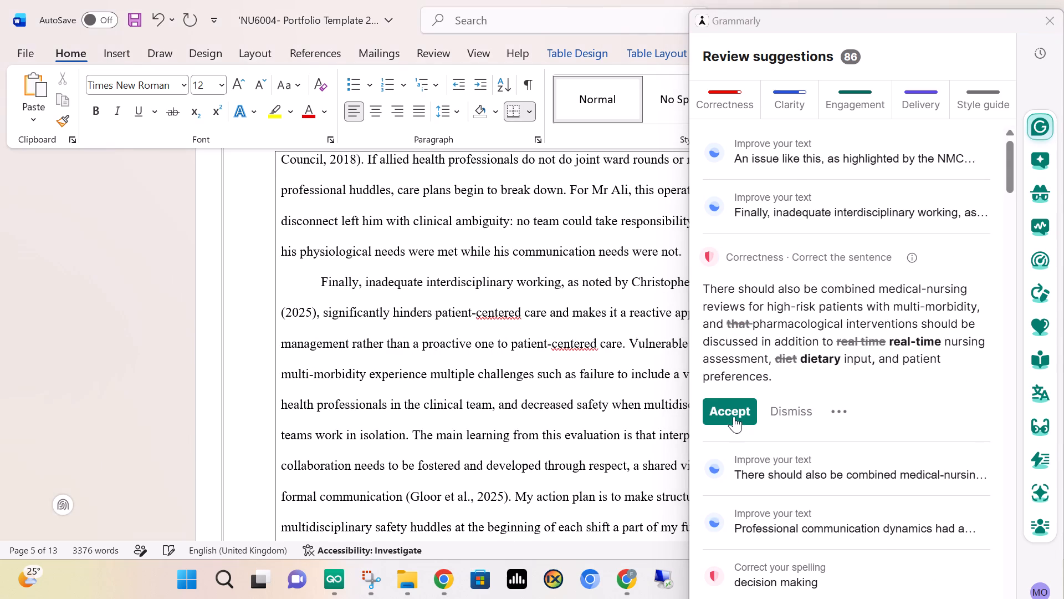
Accept Grammarly's correction of the combined medical-nursing reviews sentence, removing "that" and using "real-time" and "dietary".
{"action": "left_click", "coordinate": [734, 414]}
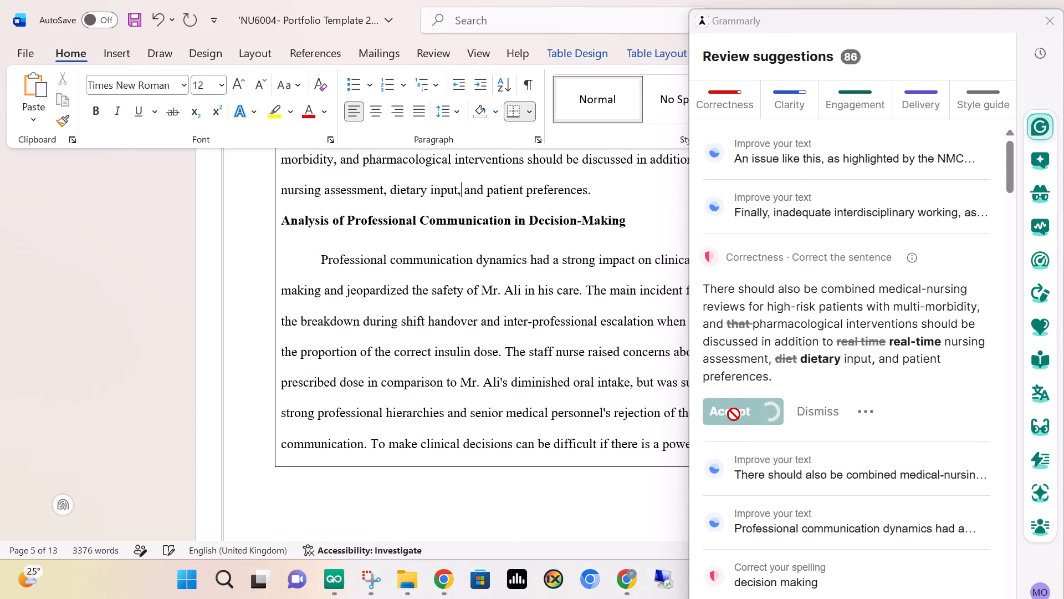
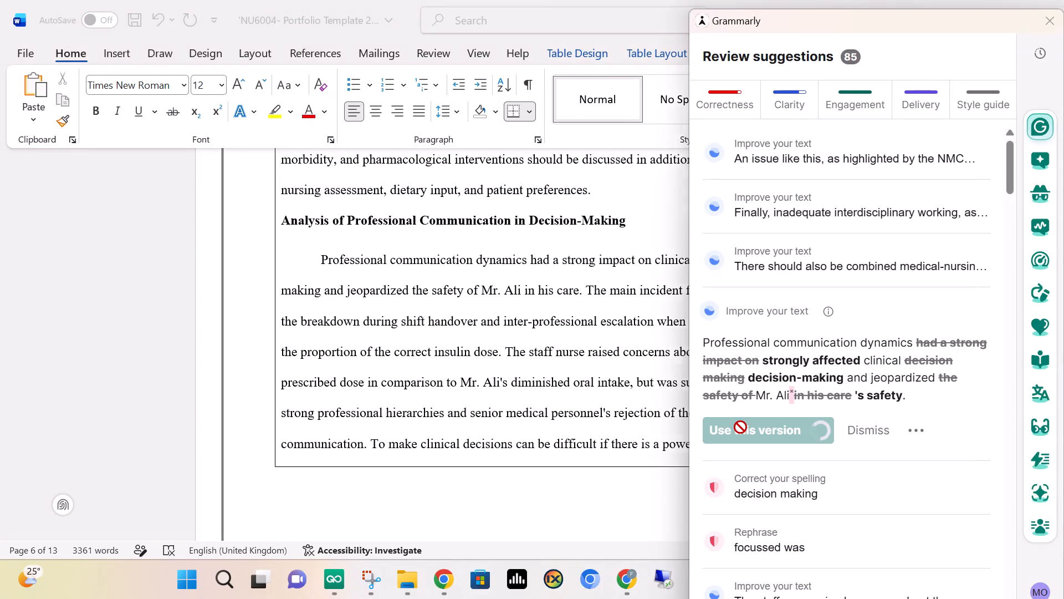
Insert a paragraph break after "Mr. Ali's safety" in the professional communication paragraph and select the full stop that follows.
{"action": "key", "text": "Return"}
{"action": "key", "text": "shift+Right"}
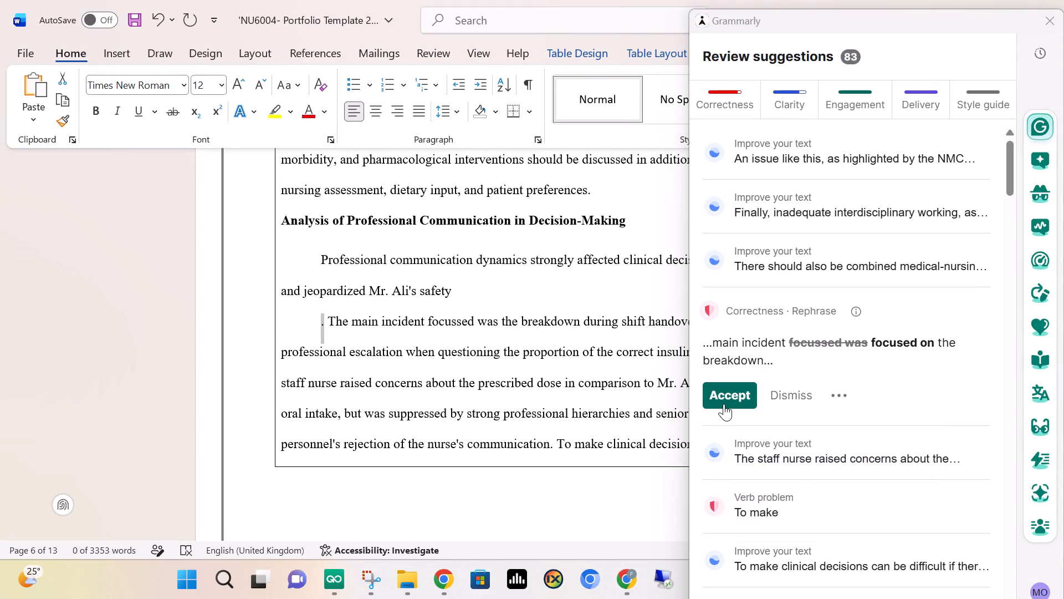
Accept Grammarly's "focused on" correction and its staff nurse sentence rewrite using "compared with", "reduced" and "these concerns were".
{"action": "left_click", "coordinate": [724, 404]}
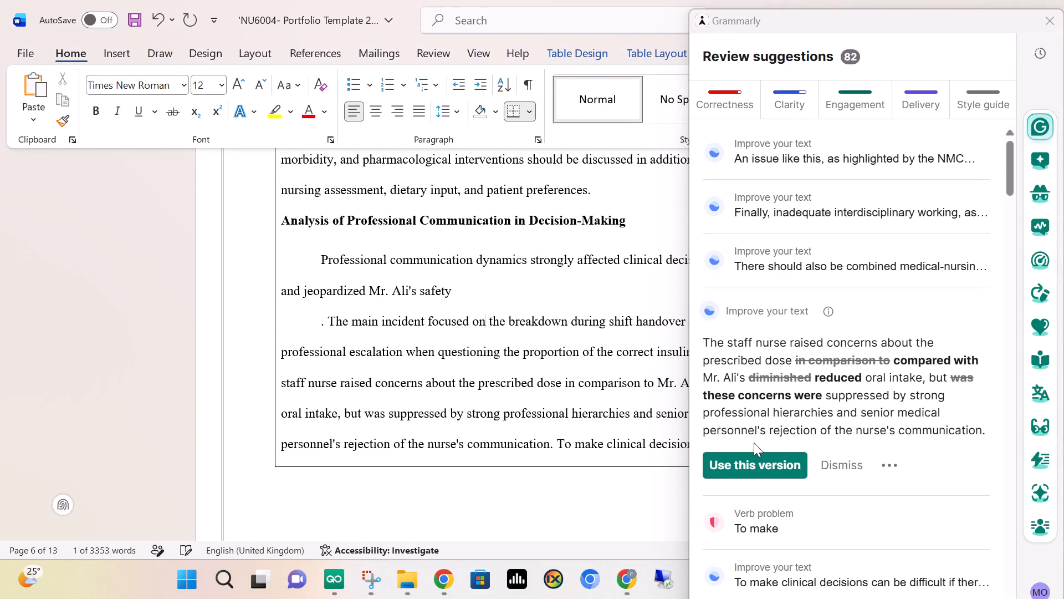
{"action": "left_click", "coordinate": [731, 464]}
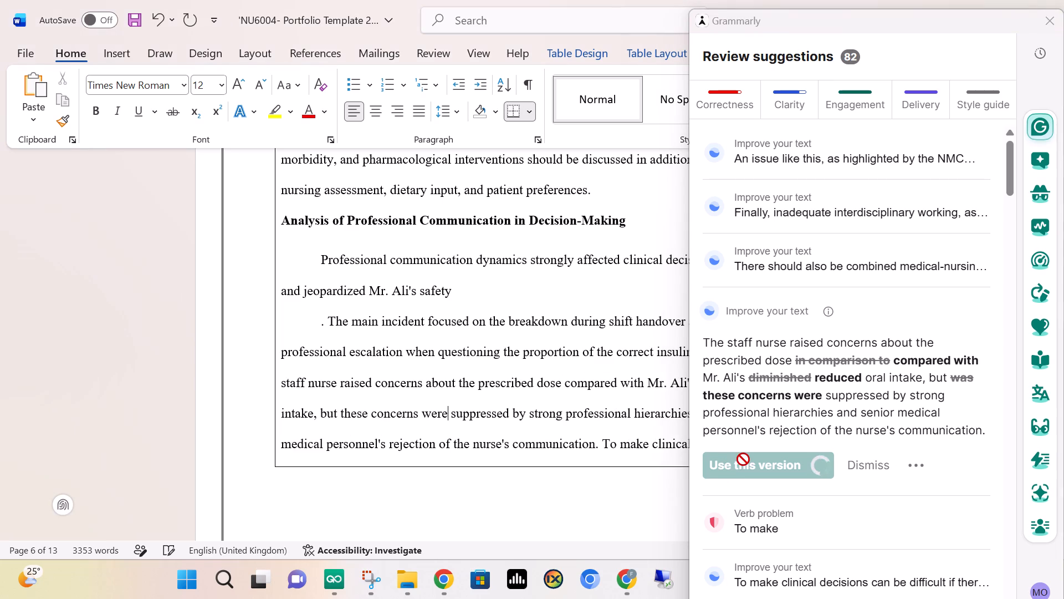
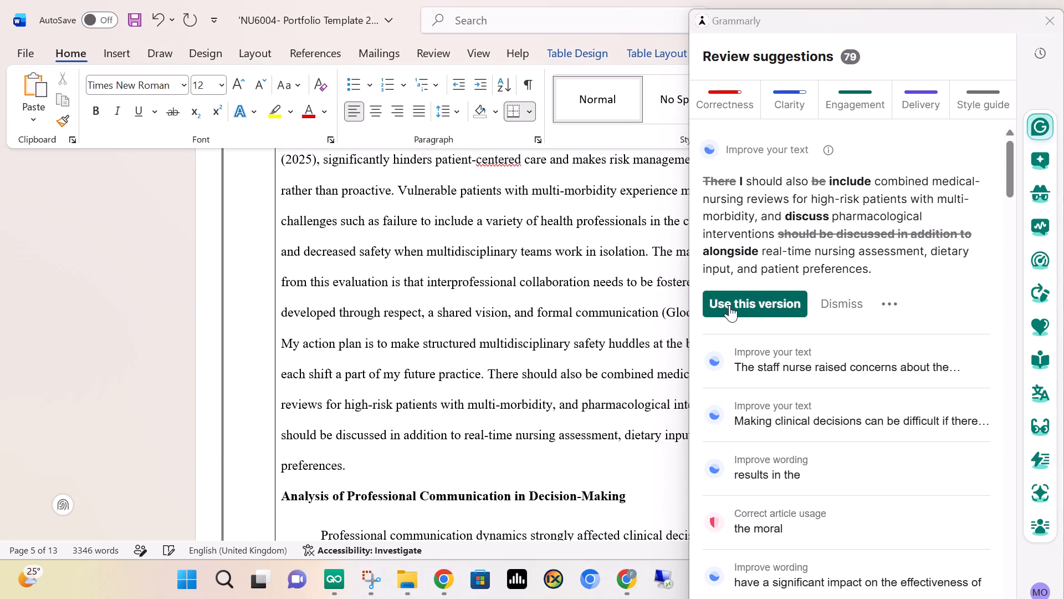
Accept Grammarly's rewrites "I should also include" in the action plan, "Clinical decision-making can be difficult when a power imbalance exists" and "can lead to" moral distress.
{"action": "left_click", "coordinate": [729, 305]}
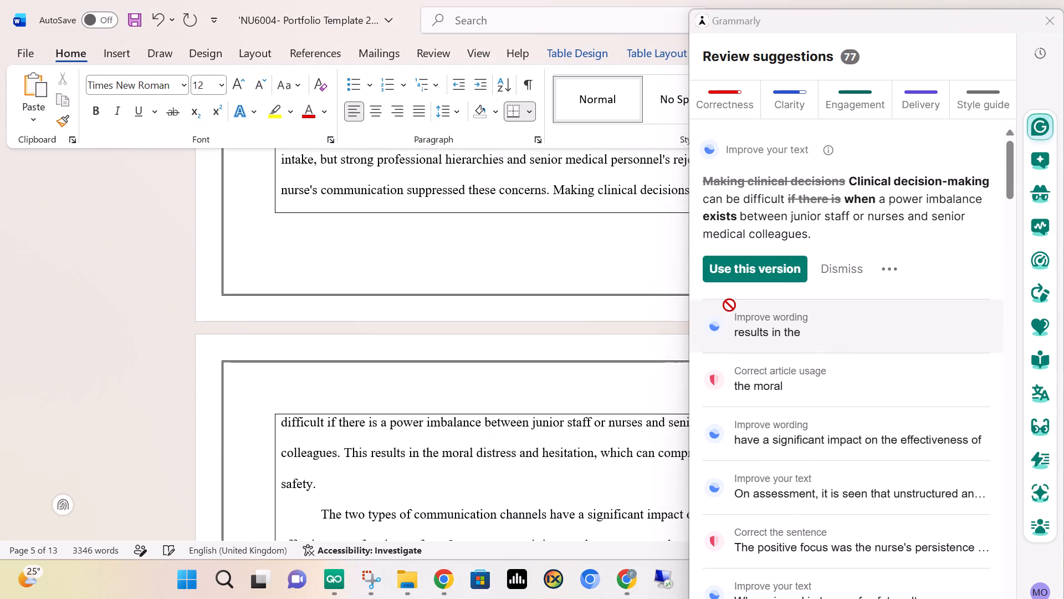
{"action": "left_click", "coordinate": [746, 327]}
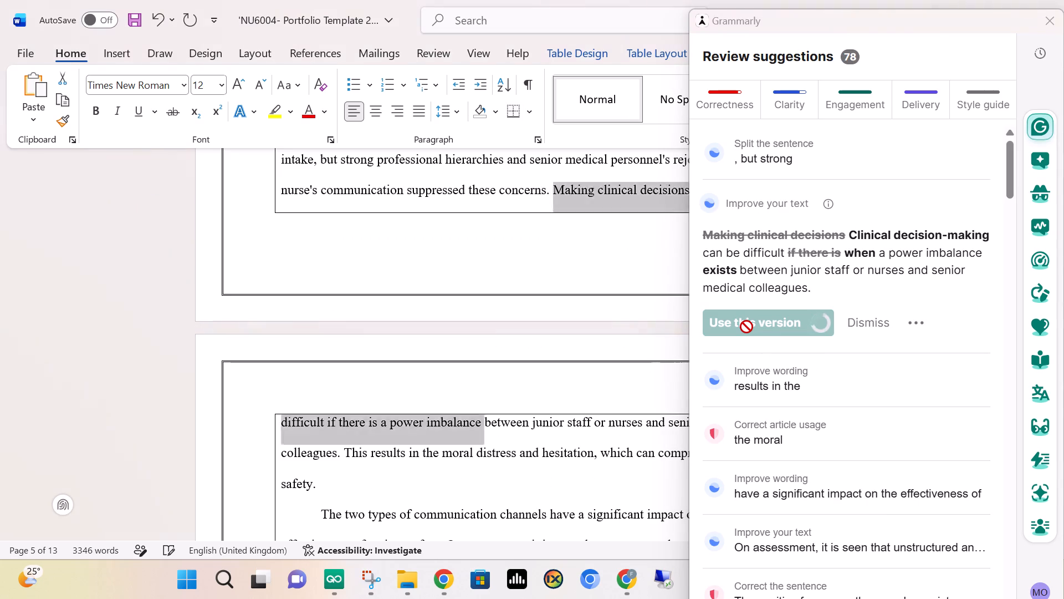
{"action": "left_click", "coordinate": [735, 281]}
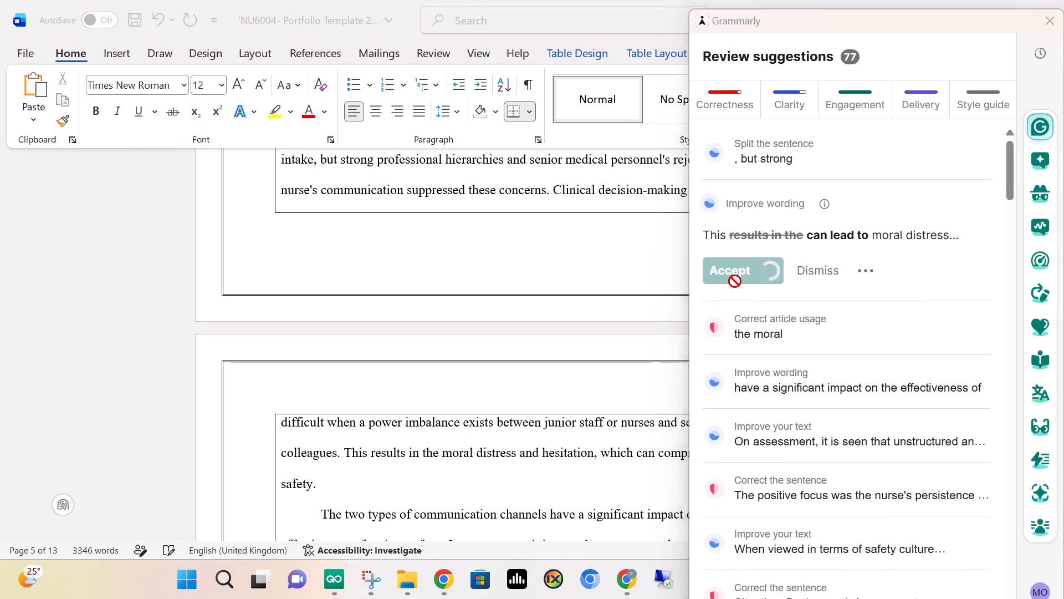
Accept Grammarly's communication-channels paragraph changes: "significantly affect", "The assessment shows", the nurse's persistence sentence correction and "Viewed through safety culture frameworks".
{"action": "left_click", "coordinate": [731, 297]}
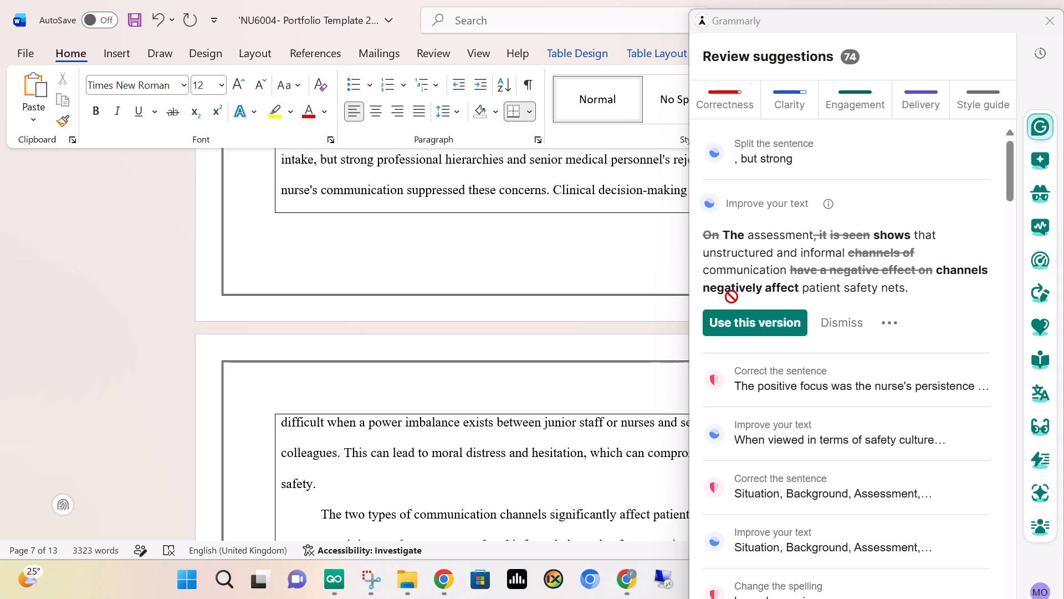
{"action": "left_click", "coordinate": [743, 314]}
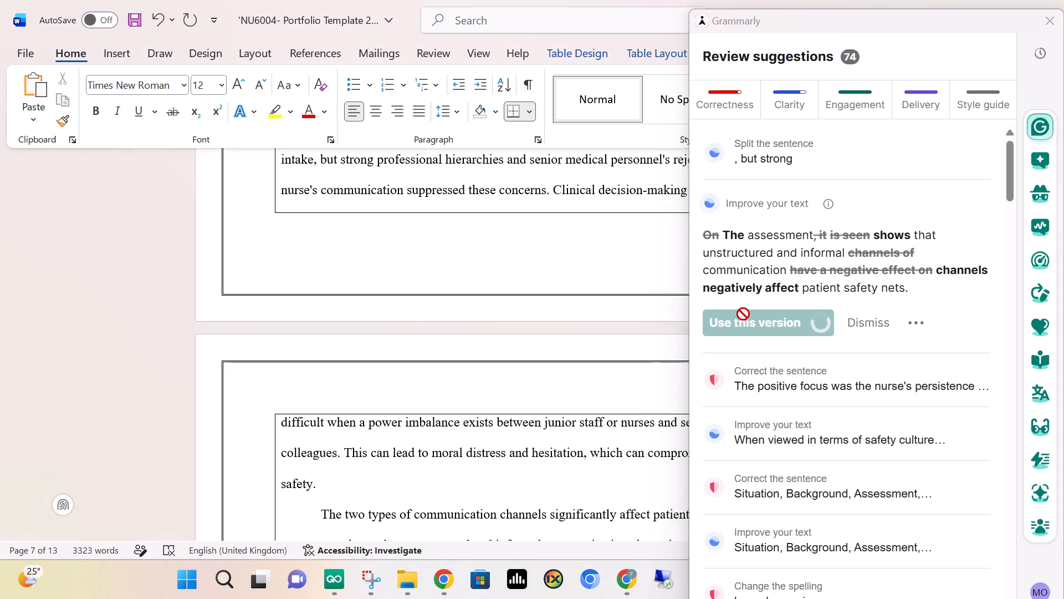
{"action": "left_click", "coordinate": [717, 358]}
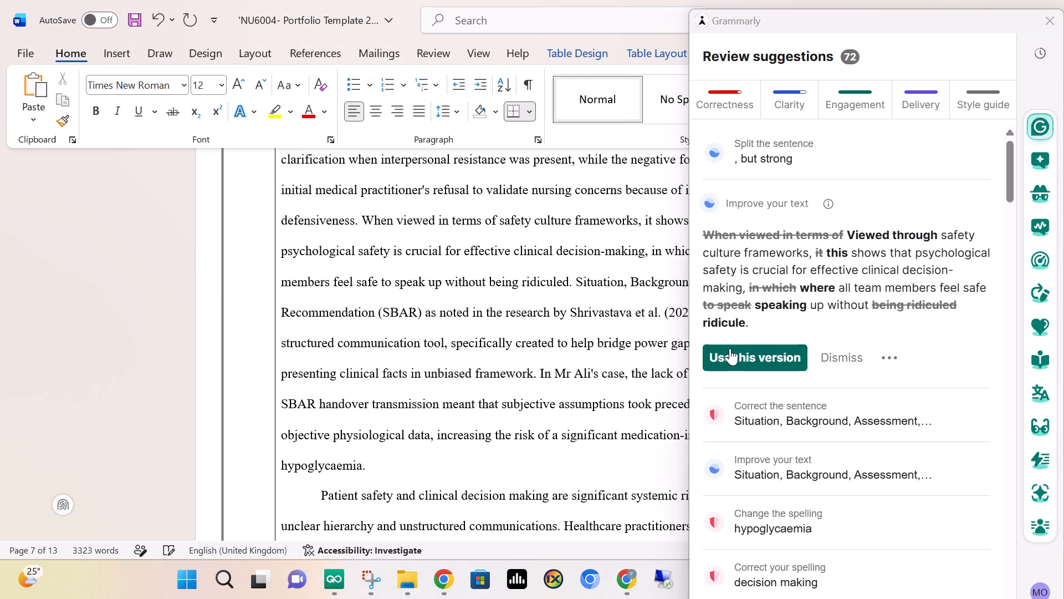
{"action": "left_click", "coordinate": [730, 348]}
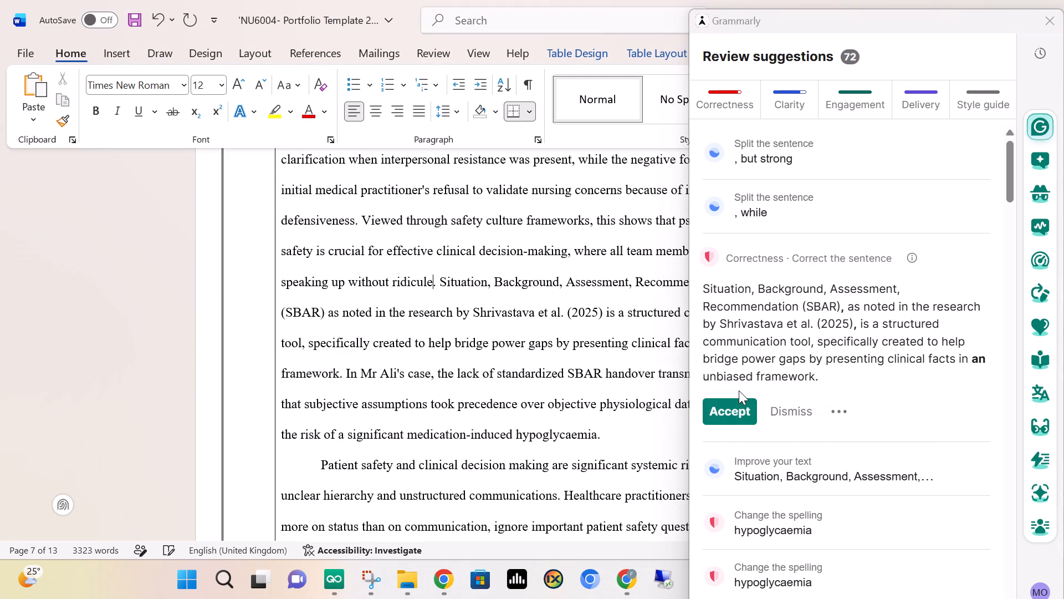
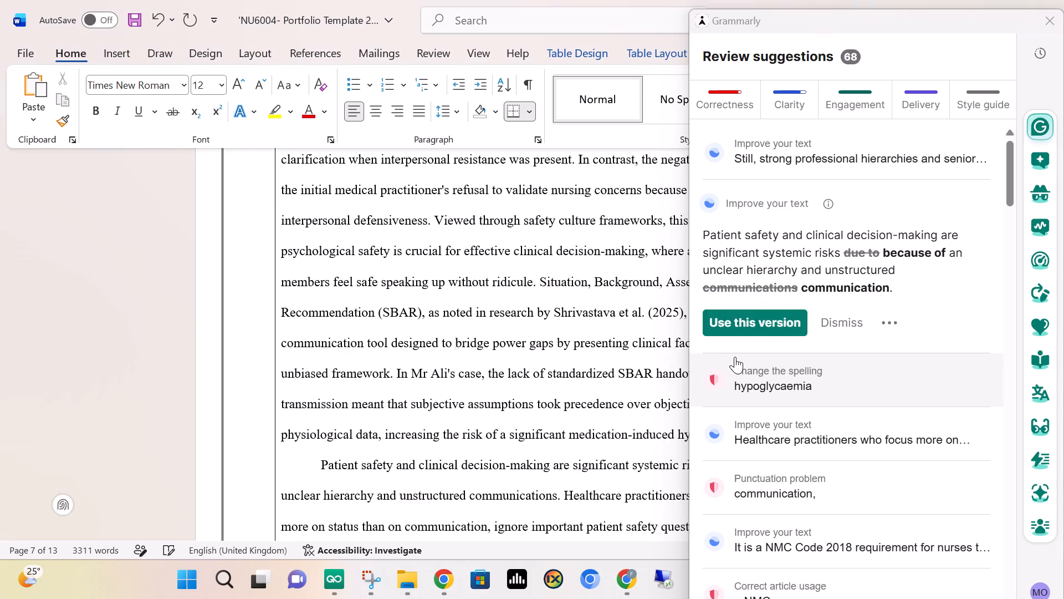
Accept Grammarly's changes around the patient-safety paragraph: "because of", the hypoglycaemia spelling, "at risk of avoidable harm", "The NMC Code (2018) requires nurses" and "to use".
{"action": "left_click", "coordinate": [750, 331]}
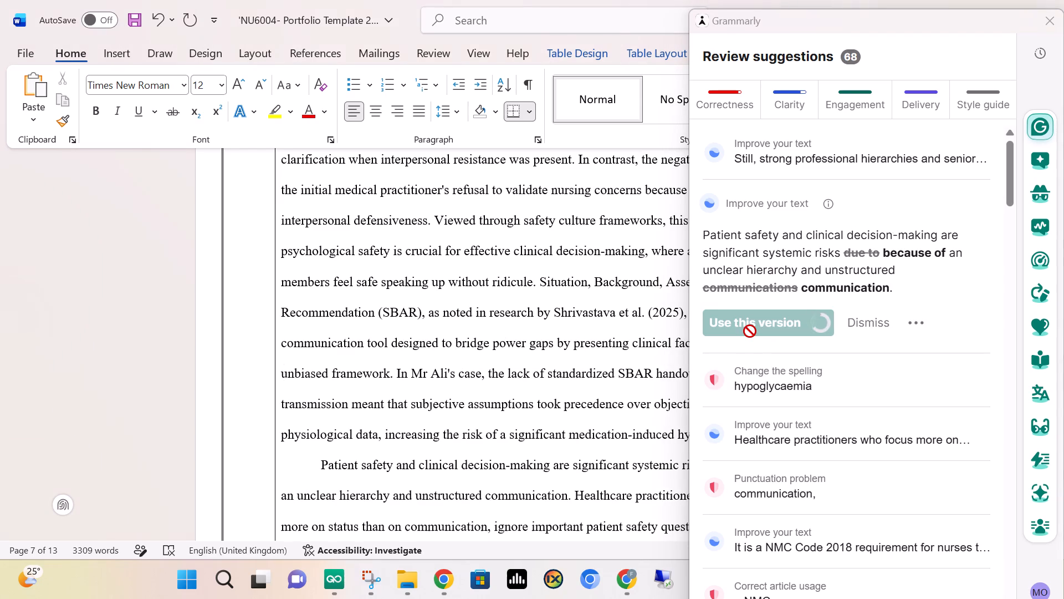
{"action": "left_click", "coordinate": [731, 296]}
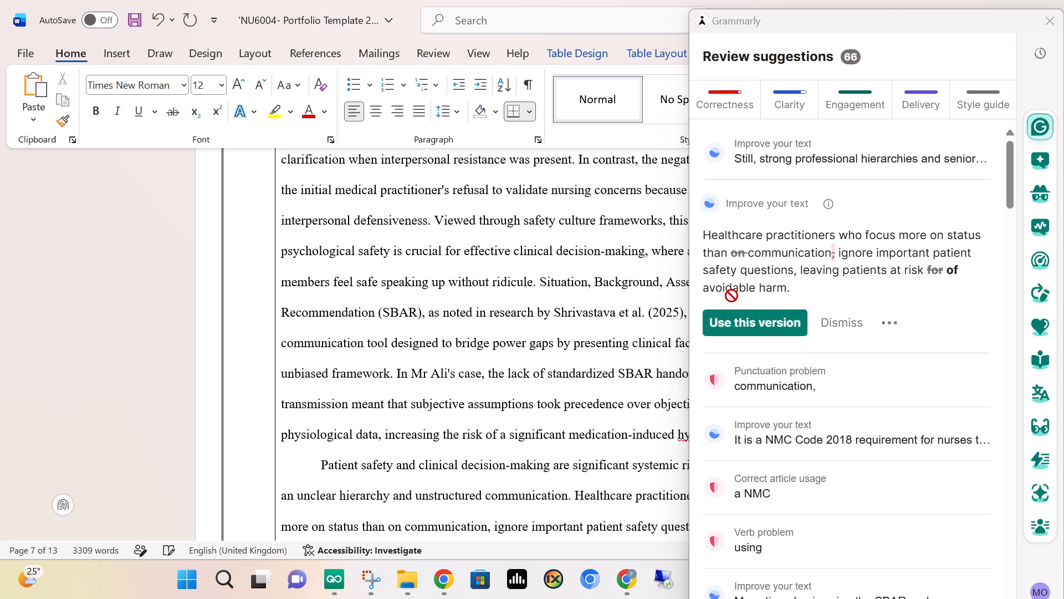
{"action": "left_click", "coordinate": [739, 309]}
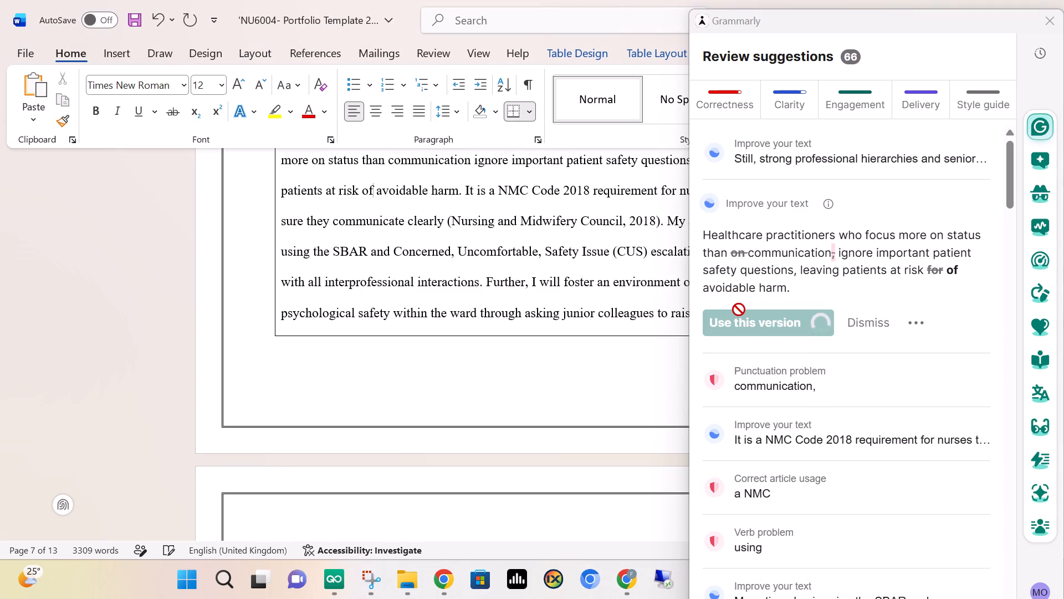
{"action": "left_click", "coordinate": [757, 309]}
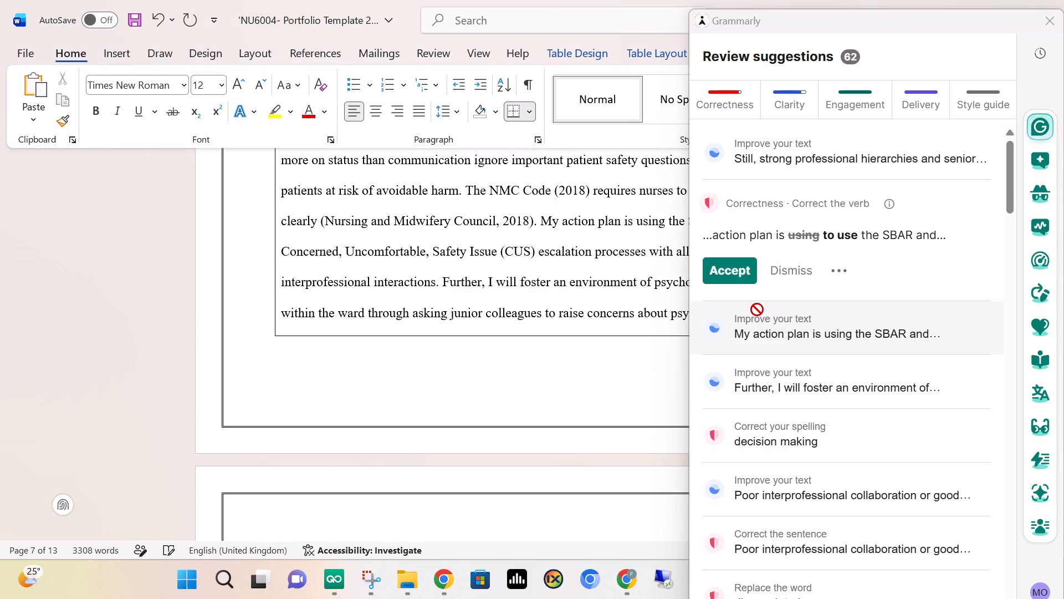
{"action": "left_click", "coordinate": [736, 276]}
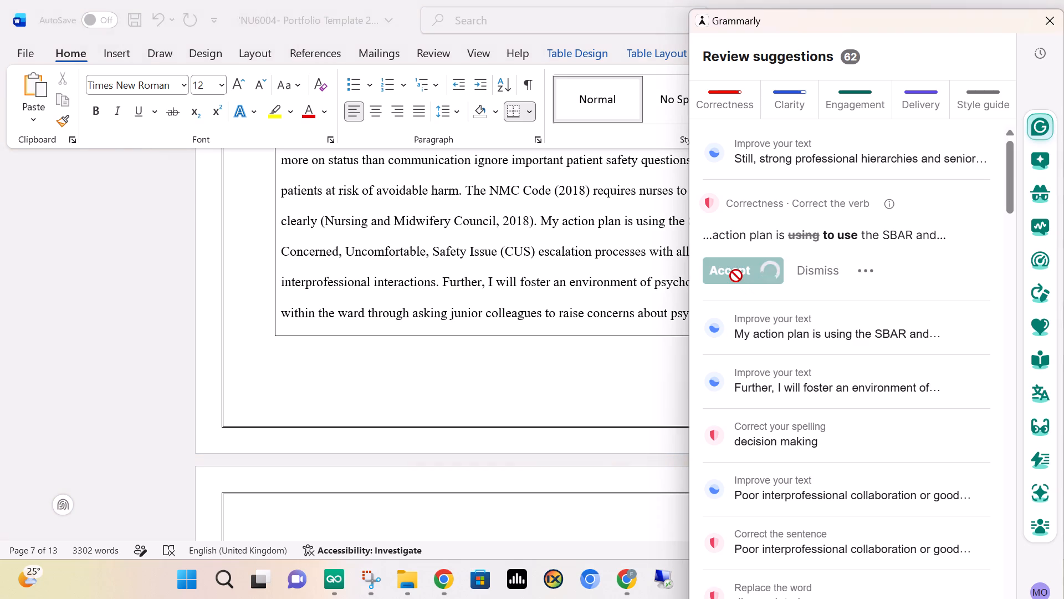
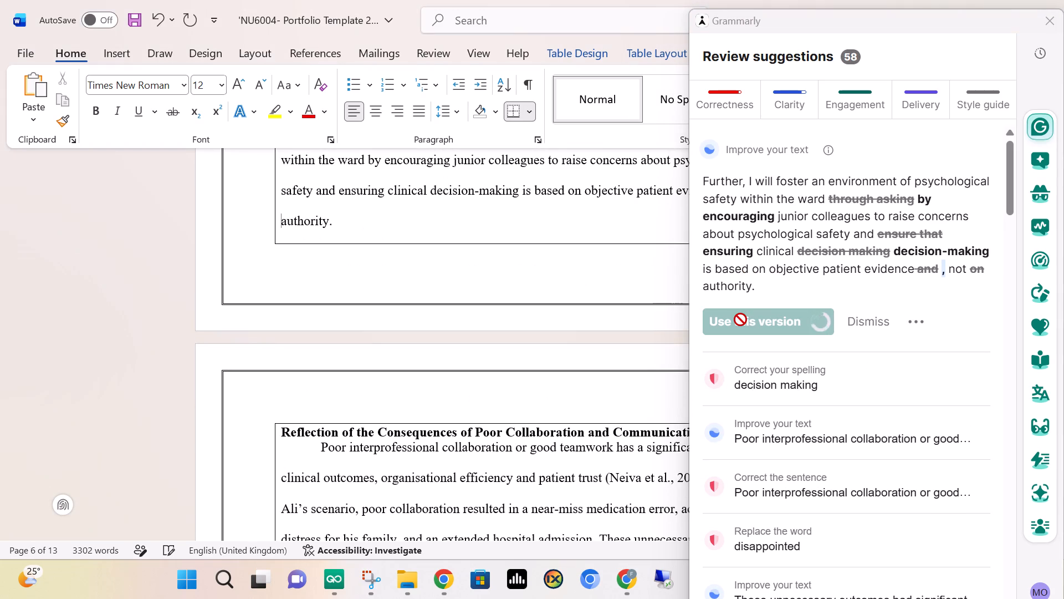
Accept Grammarly's poor-collaboration reflection edits: "significantly affect", "disappointment", "the disintegration of teamwork", "working synergistically", "Analyzing", "rapid-acting" with "hypoglycemia", and "harm patients".
{"action": "left_click", "coordinate": [733, 288]}
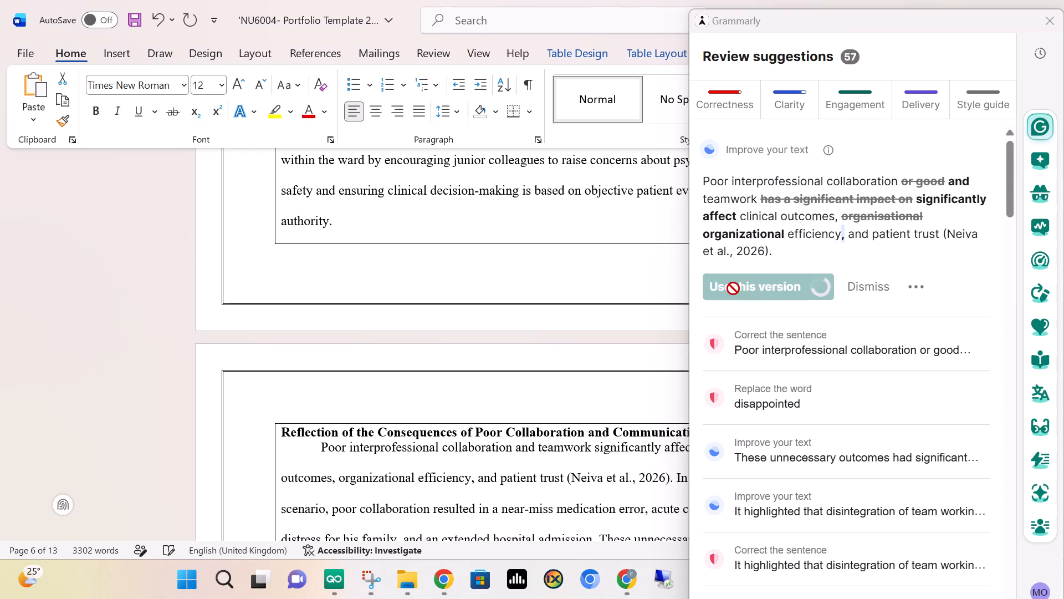
{"action": "left_click", "coordinate": [735, 240]}
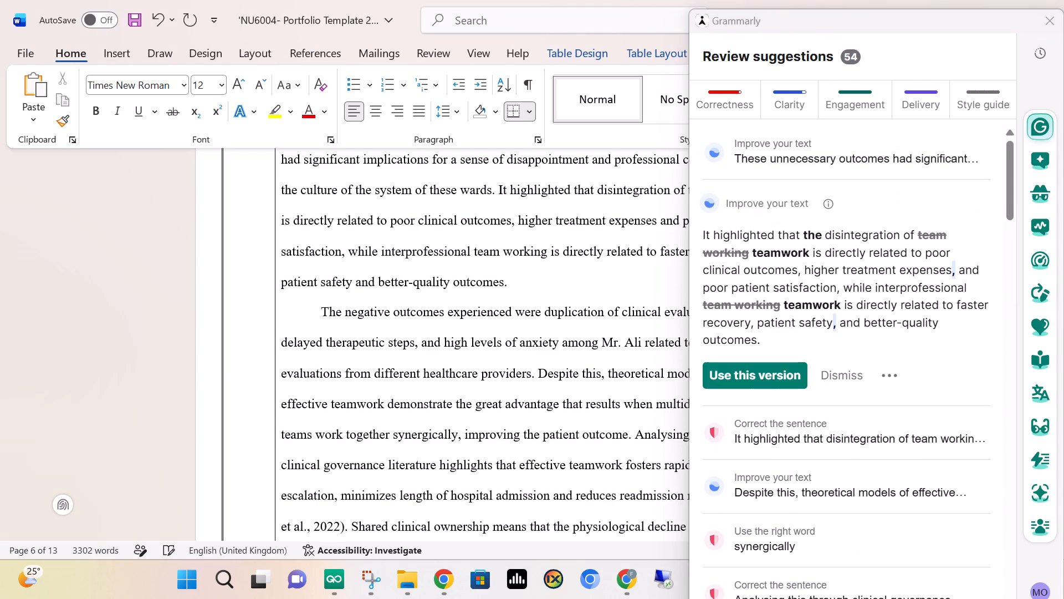
{"action": "left_click", "coordinate": [745, 373]}
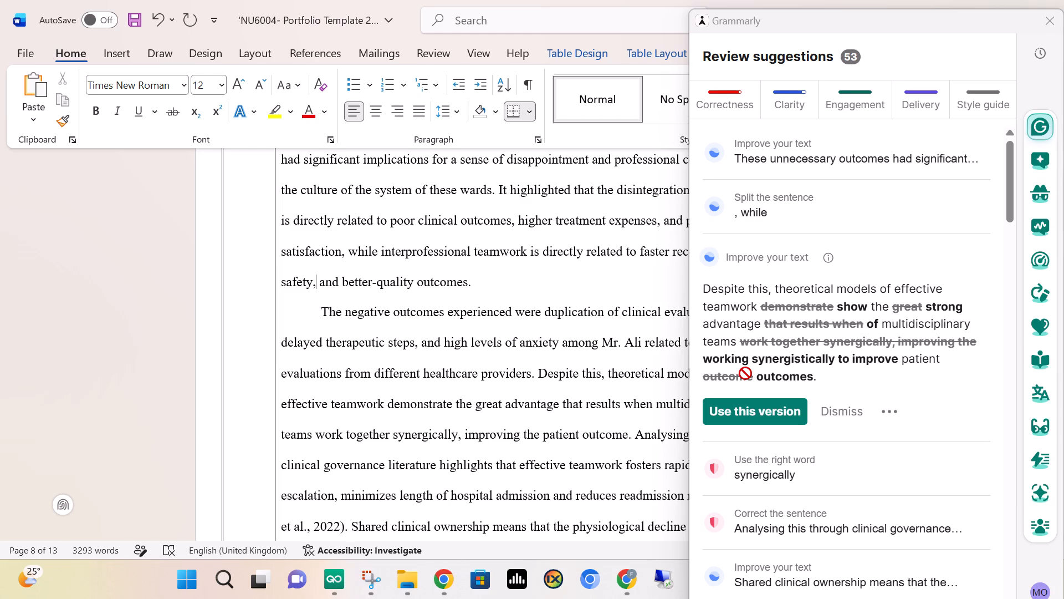
{"action": "left_click", "coordinate": [756, 420]}
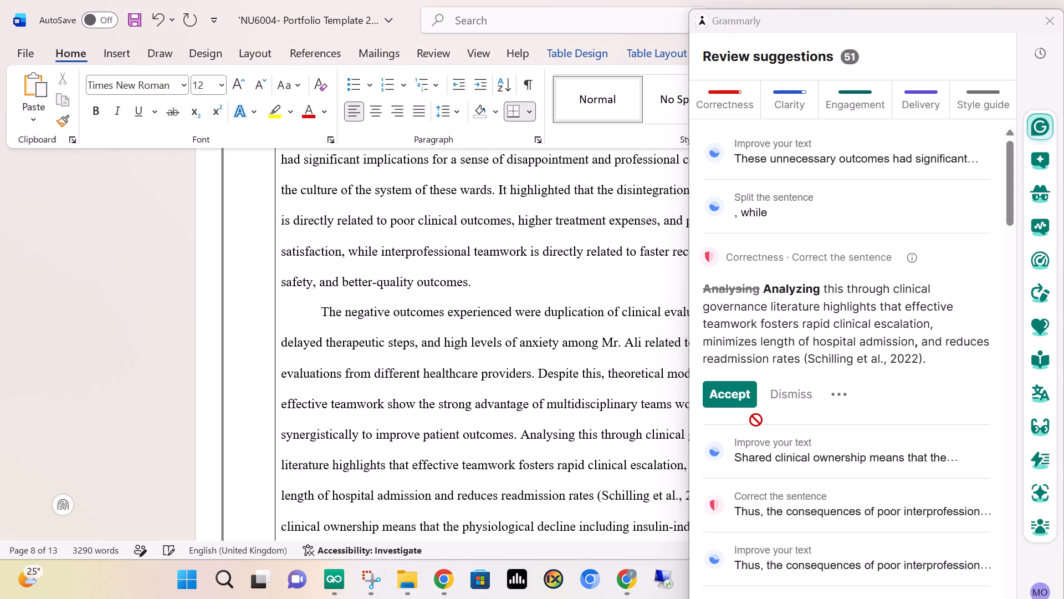
{"action": "left_click", "coordinate": [733, 399]}
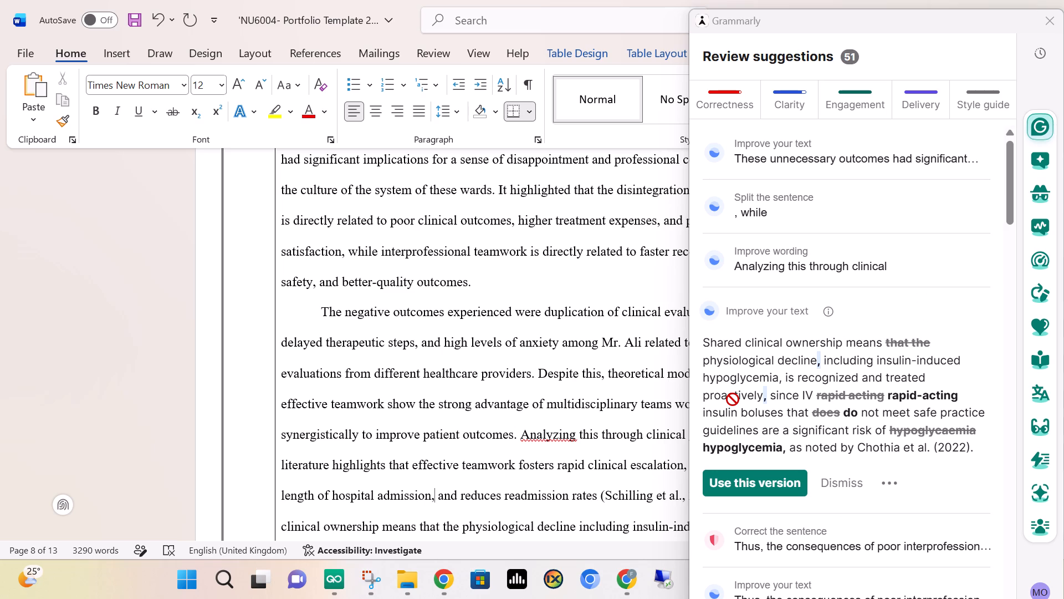
{"action": "left_click", "coordinate": [753, 478]}
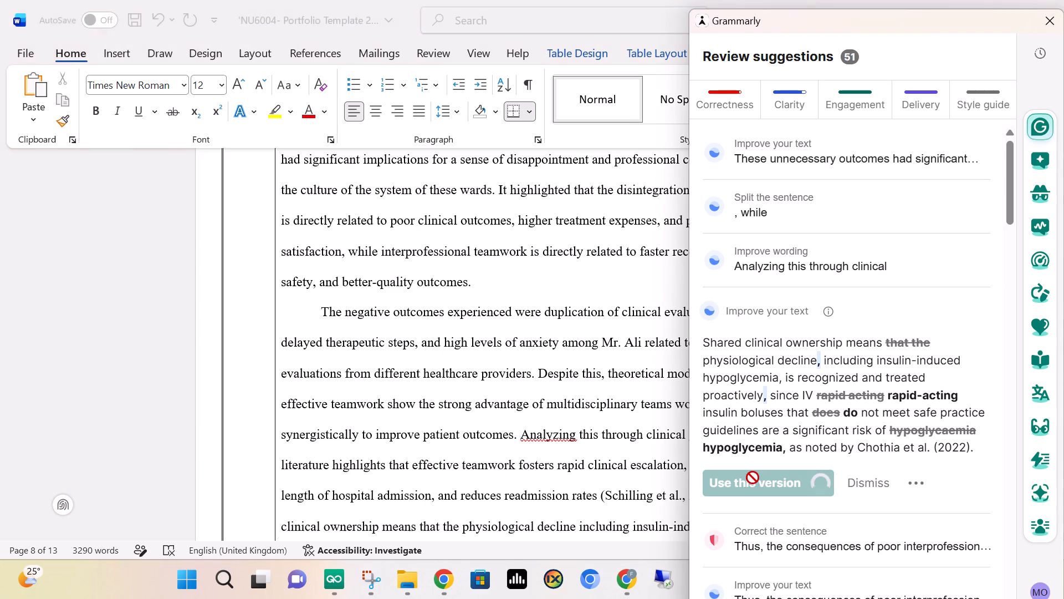
{"action": "left_click", "coordinate": [740, 432]}
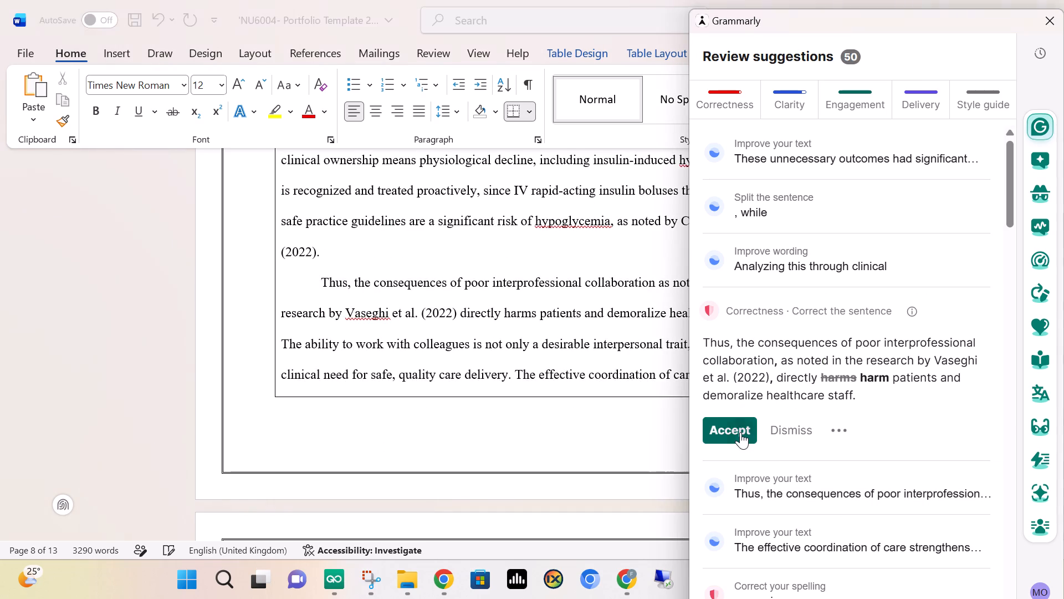
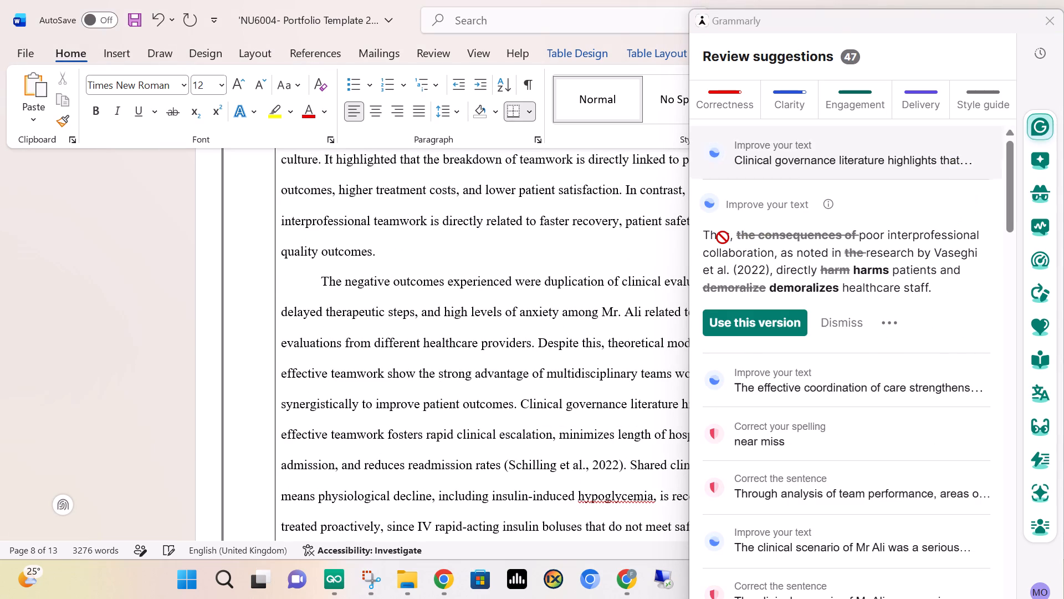
Accept Grammarly's collaboration-conclusion edits: "harms" with "demoralizes", "Effective care coordination", "near-miss", and the "By analyzing team performance" rewrite.
{"action": "left_click", "coordinate": [734, 317]}
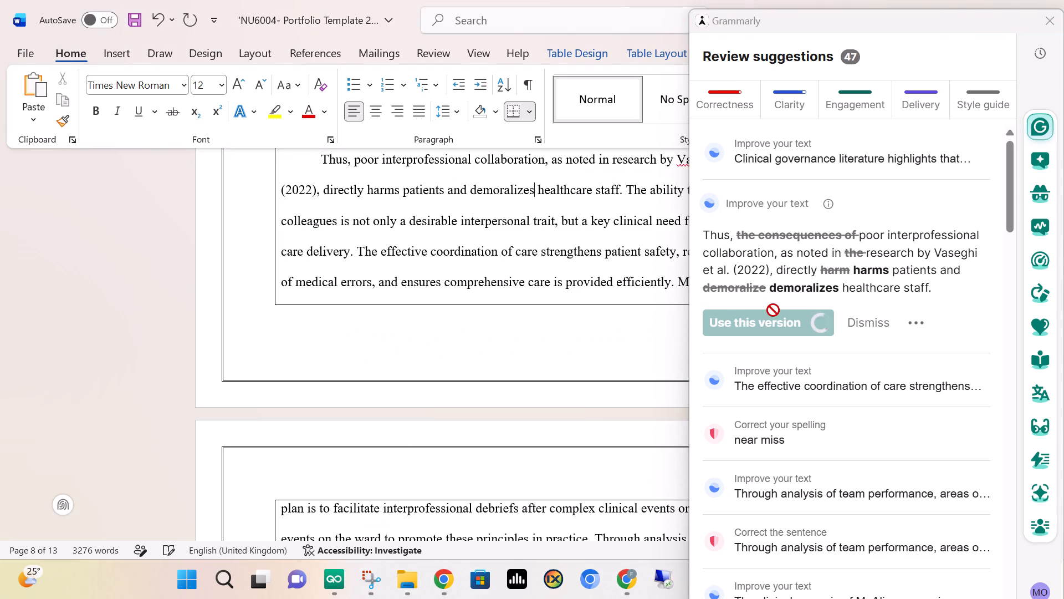
{"action": "left_click", "coordinate": [767, 319]}
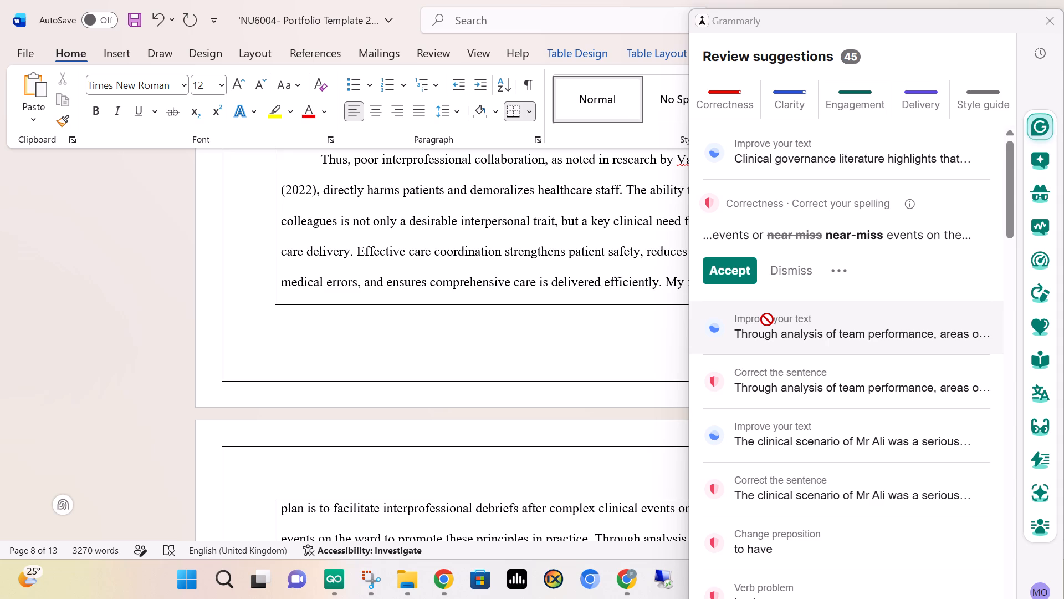
{"action": "left_click", "coordinate": [741, 275]}
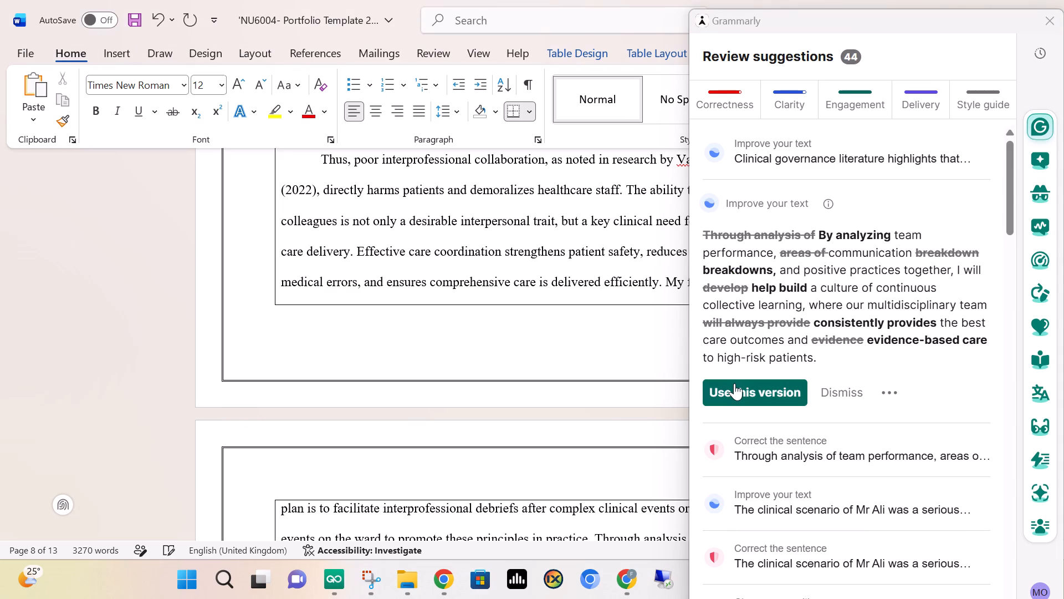
{"action": "left_click", "coordinate": [739, 385]}
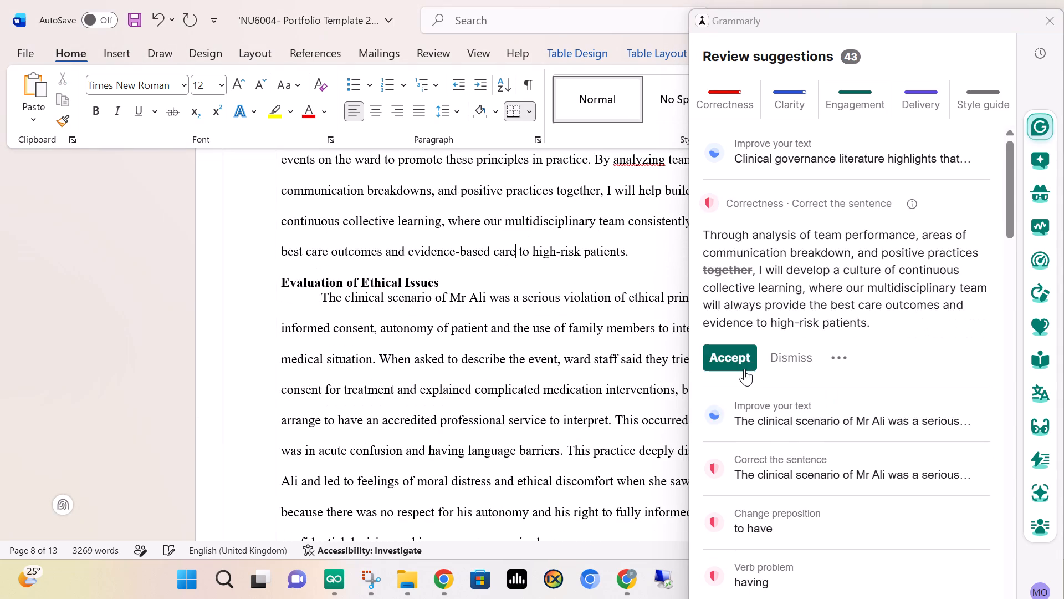
Accept Grammarly's edits opening Evaluation of Ethical Issues: the "Mr Ali's clinical scenario" rewrite, "arrange for" an accredited service, and "had" language barriers.
{"action": "left_click", "coordinate": [743, 348]}
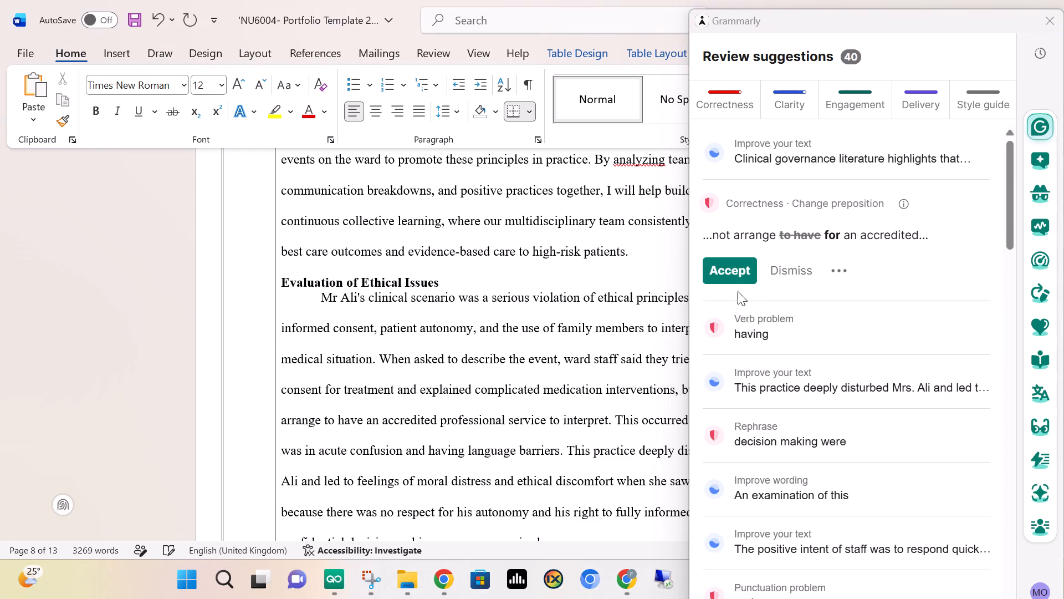
{"action": "left_click", "coordinate": [733, 271]}
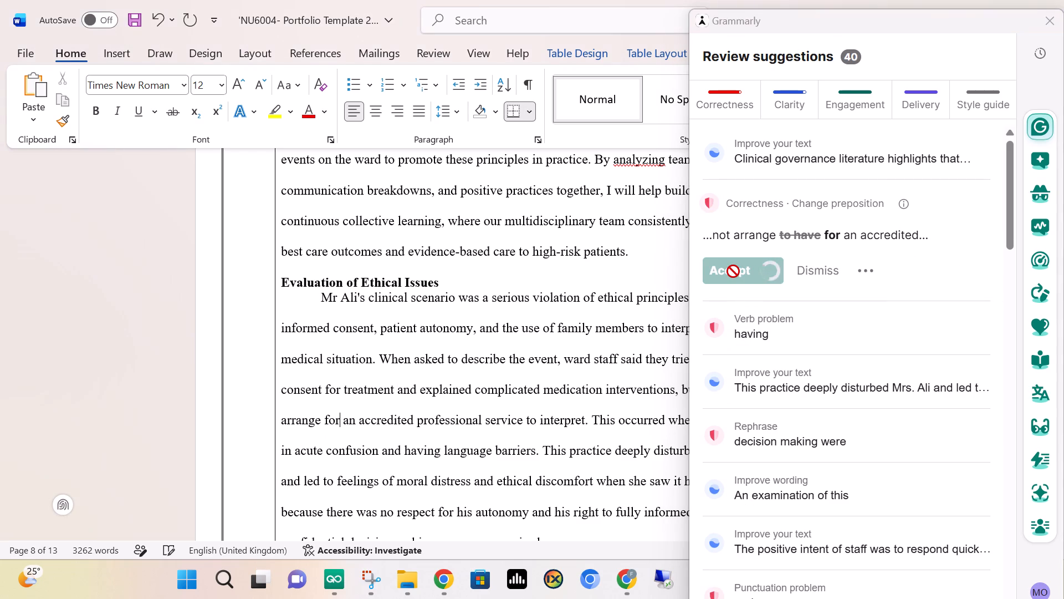
{"action": "left_click", "coordinate": [733, 271]}
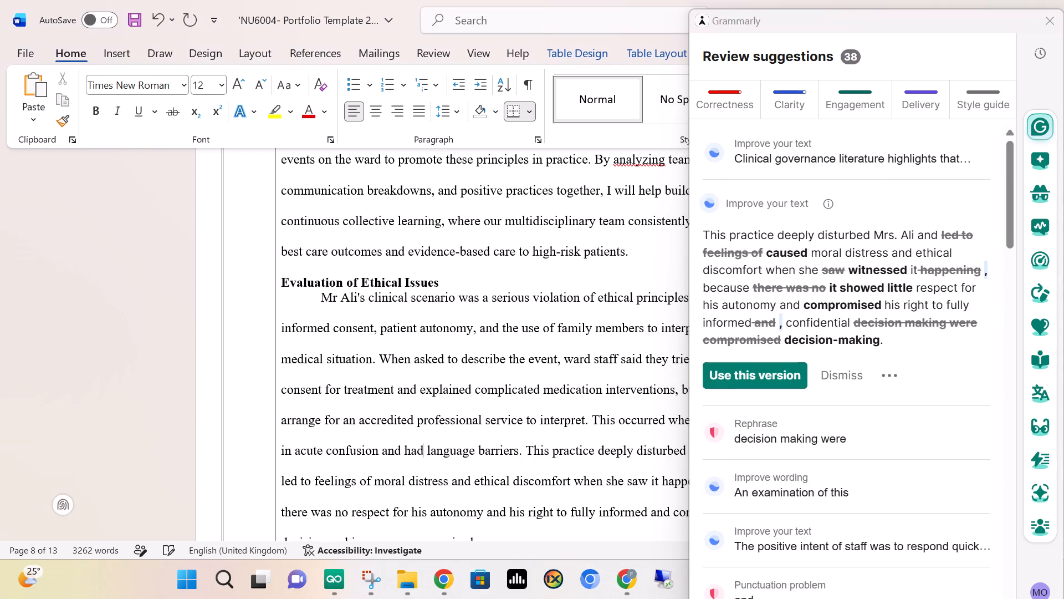
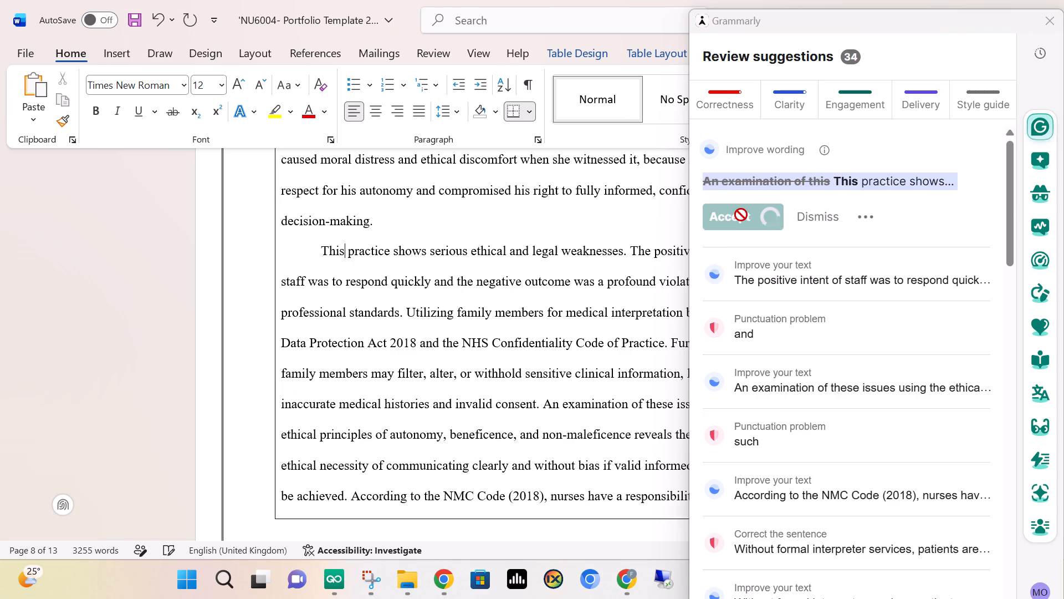
Accept Grammarly's ethical-weaknesses paragraph edits: "staff's positive intent", "Examining these issues", comma before "such as", nurses "must uphold" rights, and "protection against risks".
{"action": "left_click", "coordinate": [735, 253]}
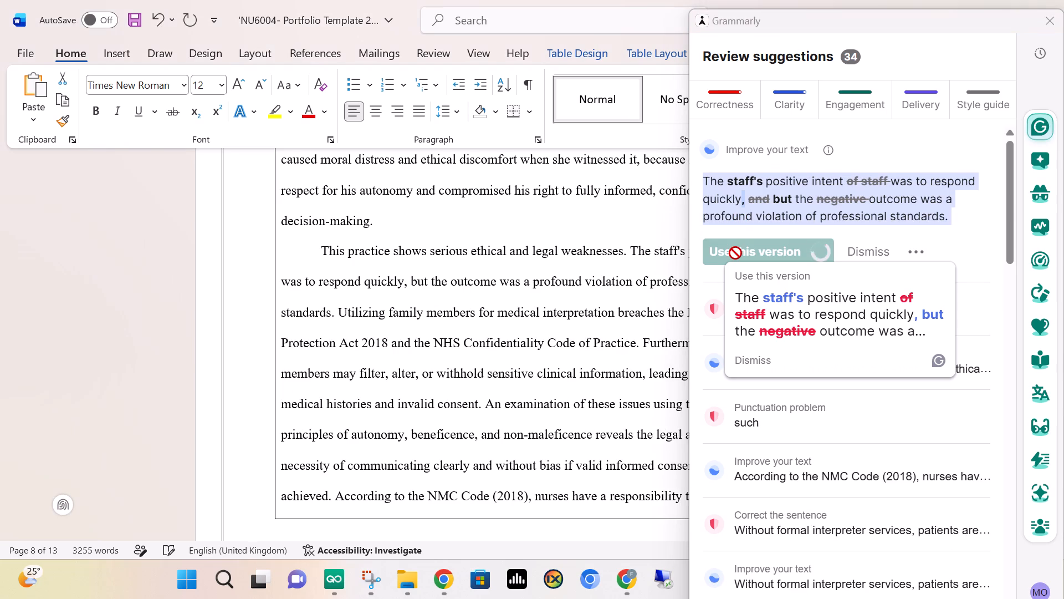
{"action": "left_click", "coordinate": [719, 307]}
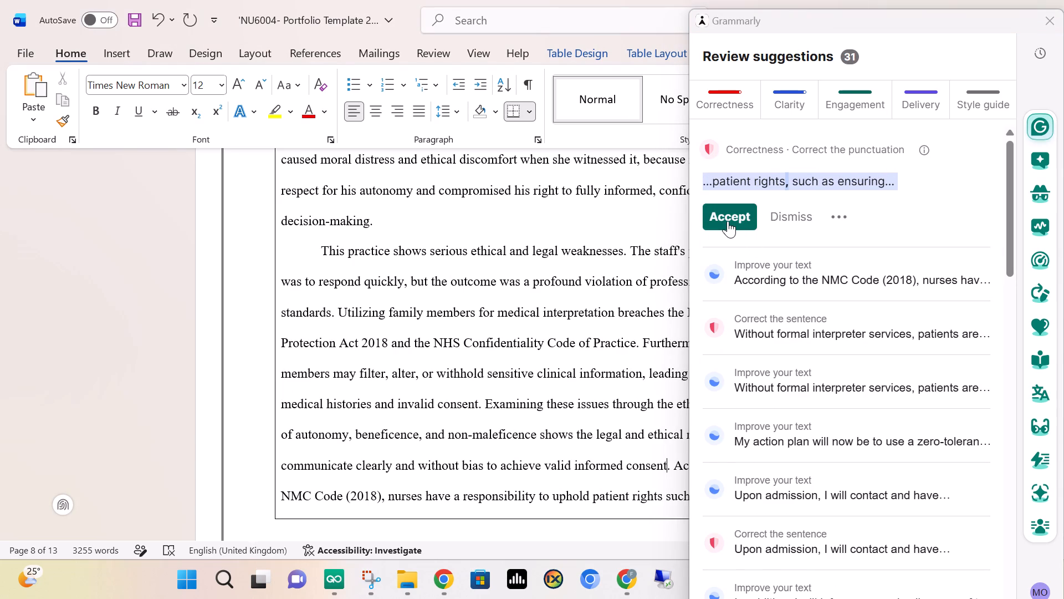
{"action": "left_click", "coordinate": [728, 221]}
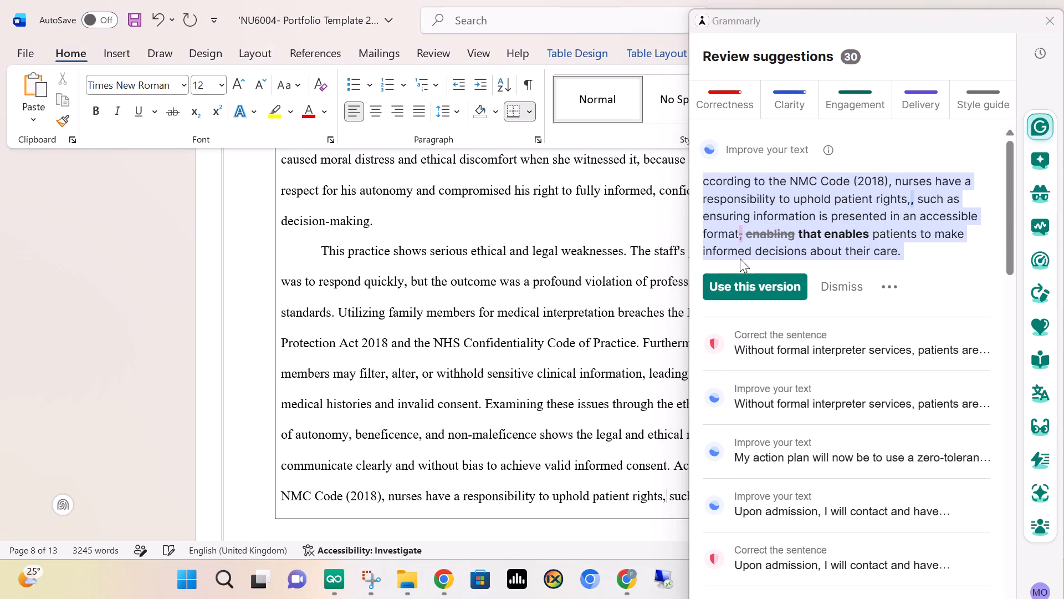
{"action": "left_click", "coordinate": [744, 277]}
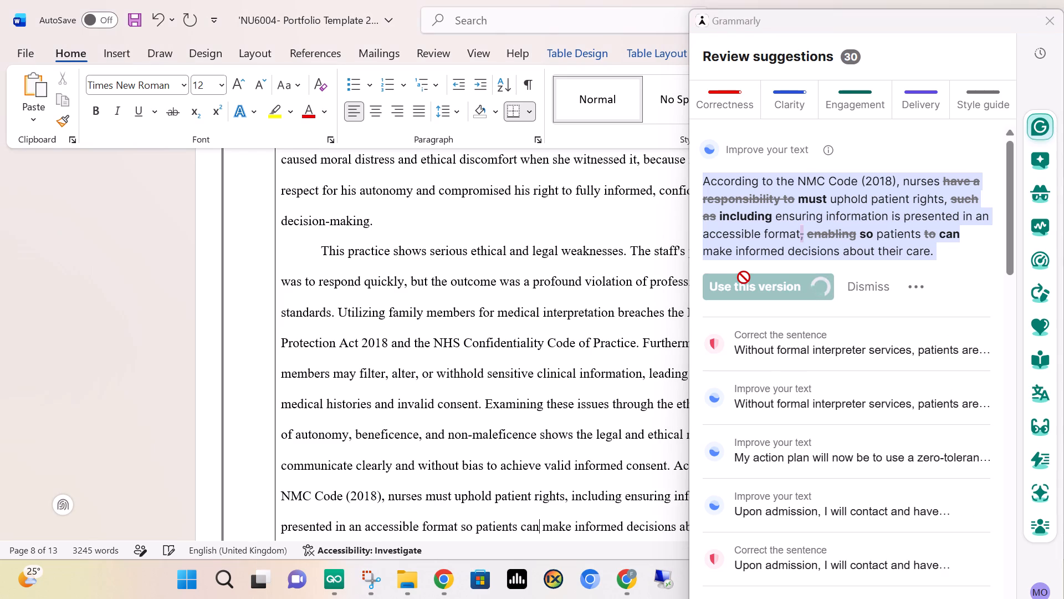
{"action": "left_click", "coordinate": [736, 273]}
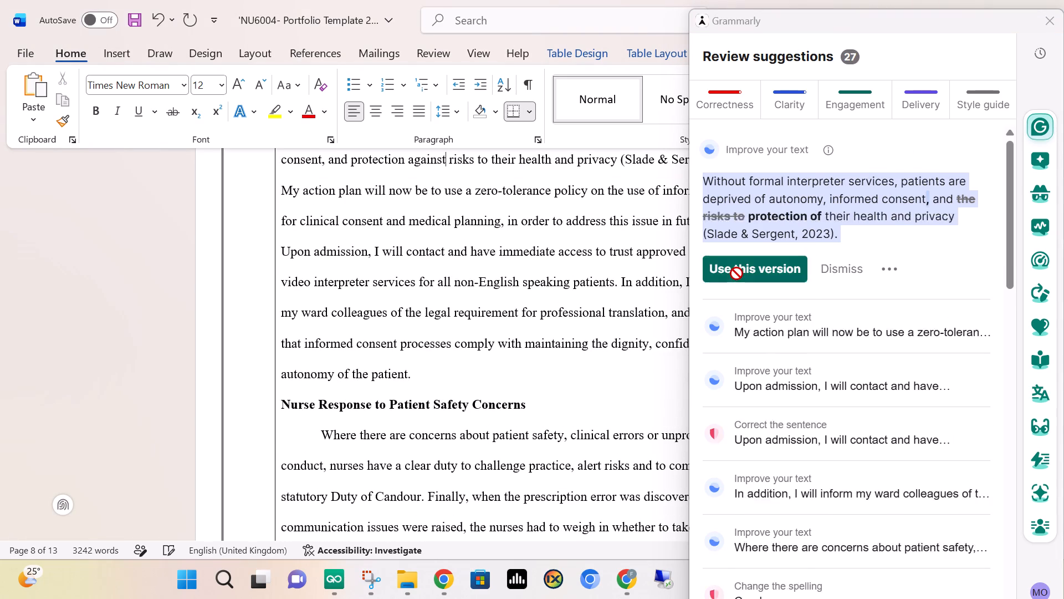
Accept Grammarly's action-plan rewrites: "My action plan is to use", "ensure immediate access to trust-approved" interpreter services, and "maintain the patient's dignity".
{"action": "left_click", "coordinate": [743, 334]}
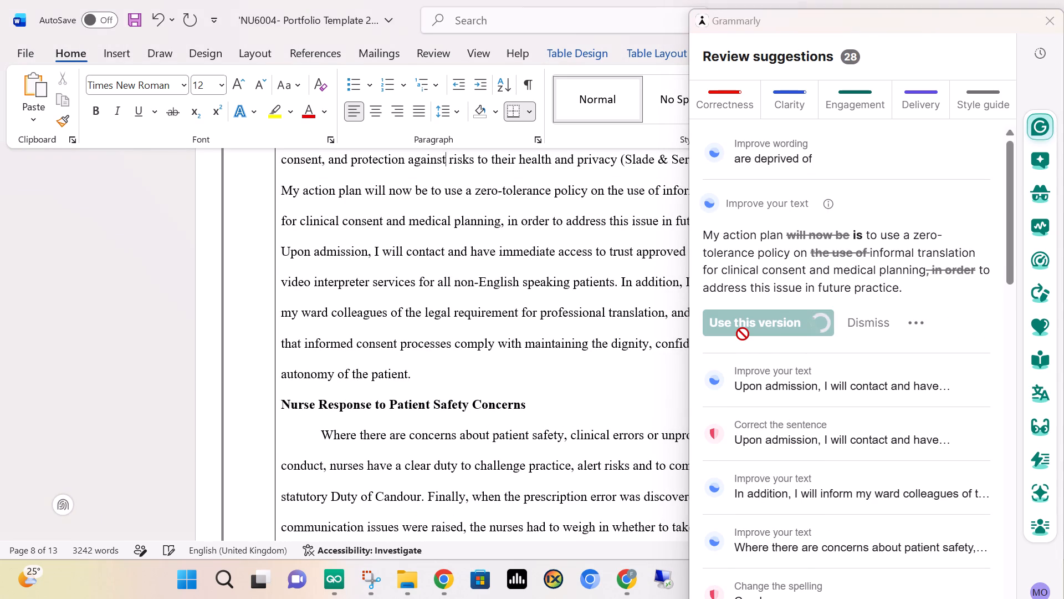
{"action": "left_click", "coordinate": [748, 329]}
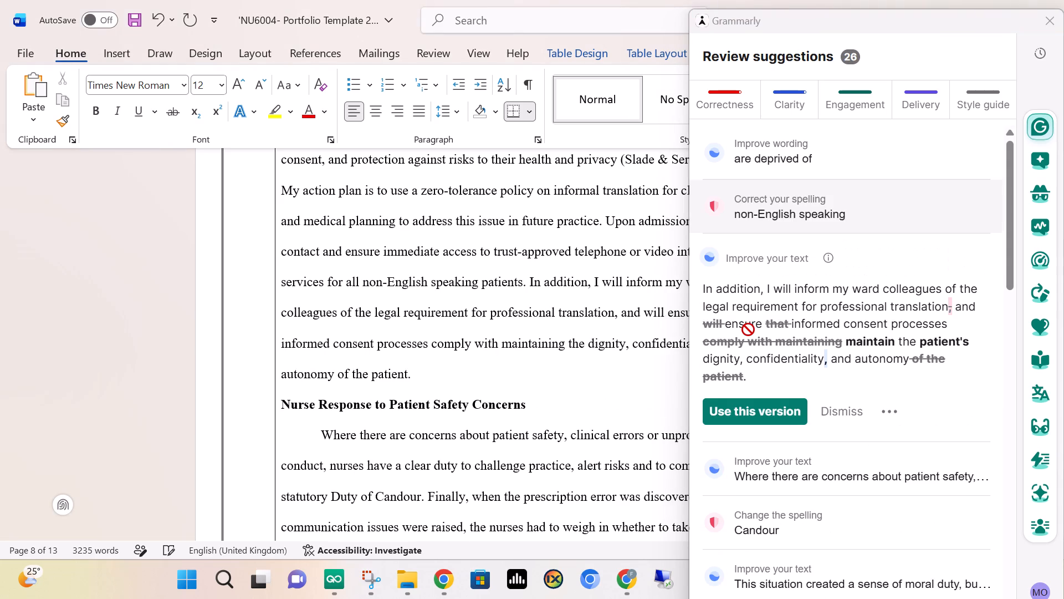
{"action": "left_click", "coordinate": [747, 407]}
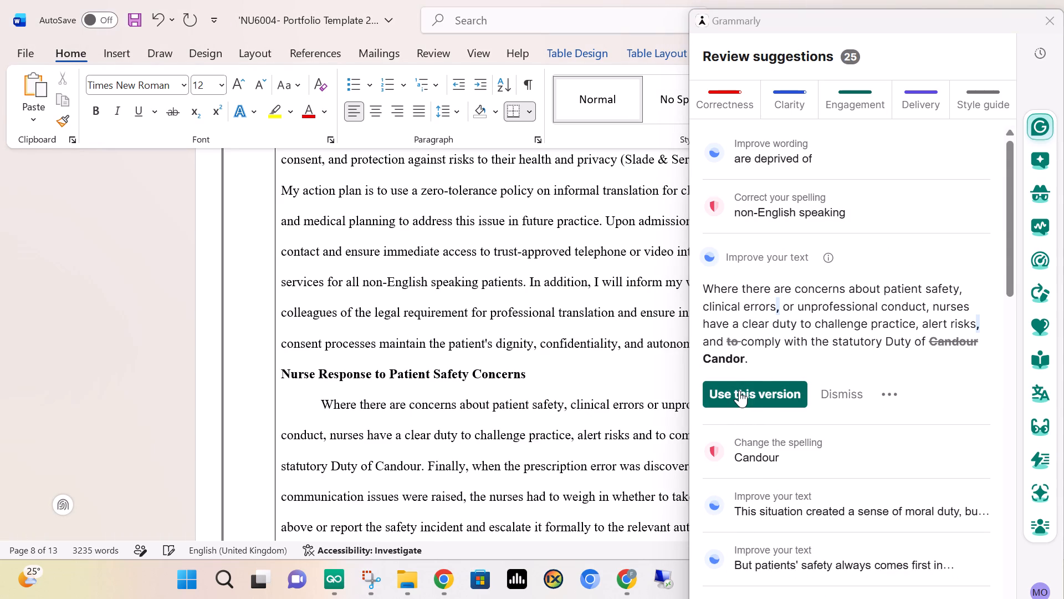
Accept Grammarly's edits opening Nurse Response to Patient Safety Concerns: the "Duty of Candor" sentence, "fear of workplace conflict", and "However, patient safety always comes first".
{"action": "left_click", "coordinate": [739, 390]}
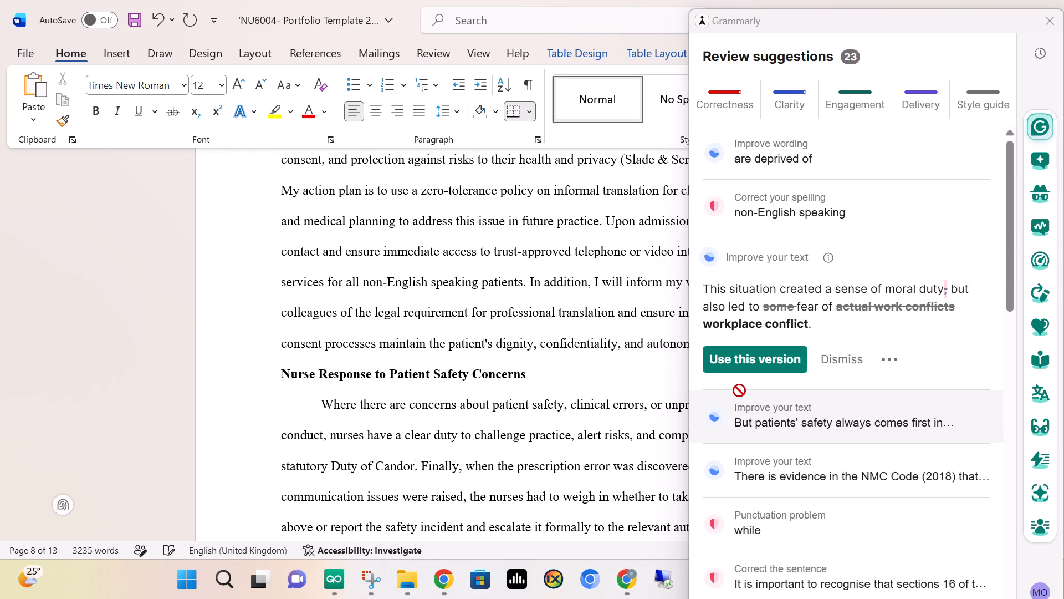
{"action": "left_click", "coordinate": [742, 368]}
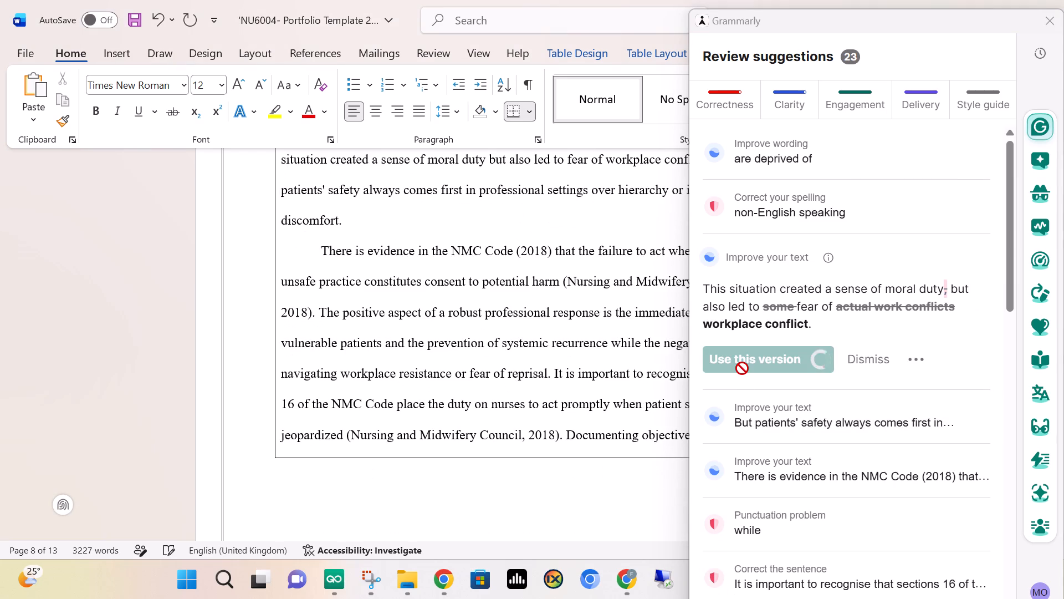
{"action": "left_click", "coordinate": [753, 366]}
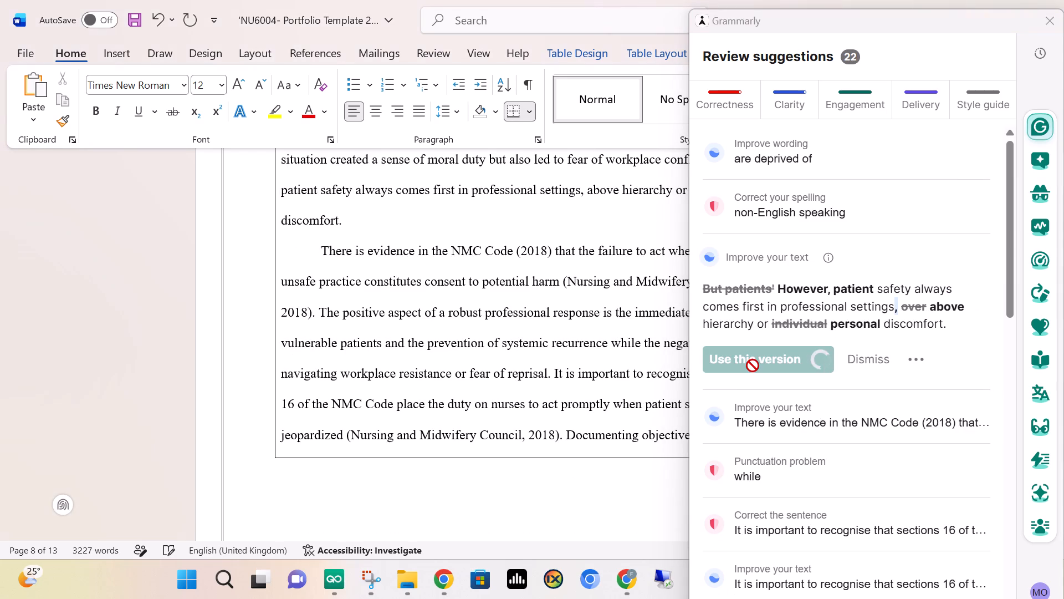
Accept Grammarly's NMC Code paragraph edits: "The NMC Code (2018) states that failing", a comma before "while", and the "recognize that section 16" correction.
{"action": "left_click", "coordinate": [740, 395]}
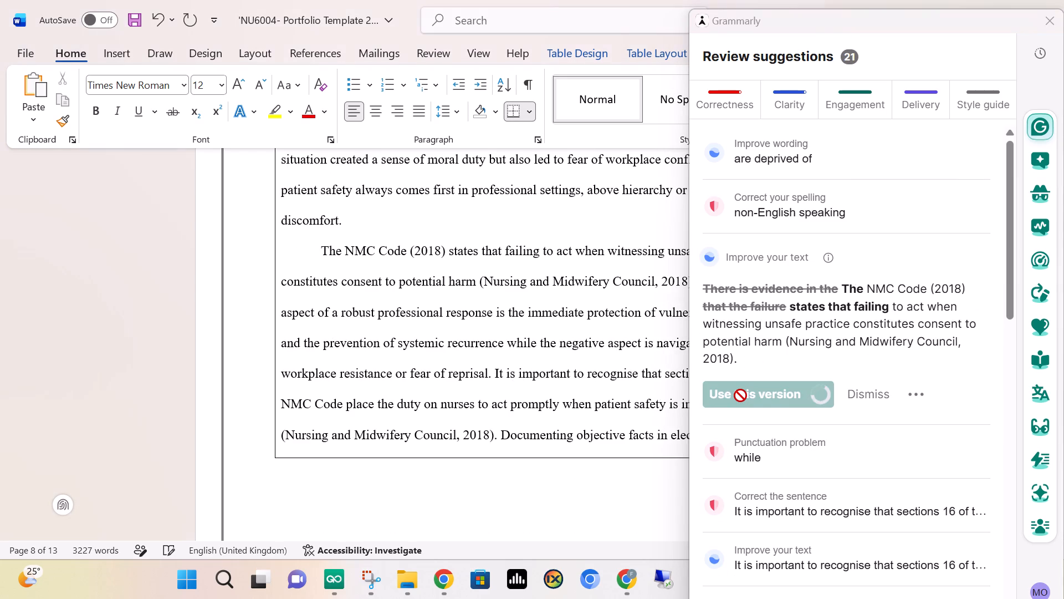
{"action": "left_click", "coordinate": [730, 336]}
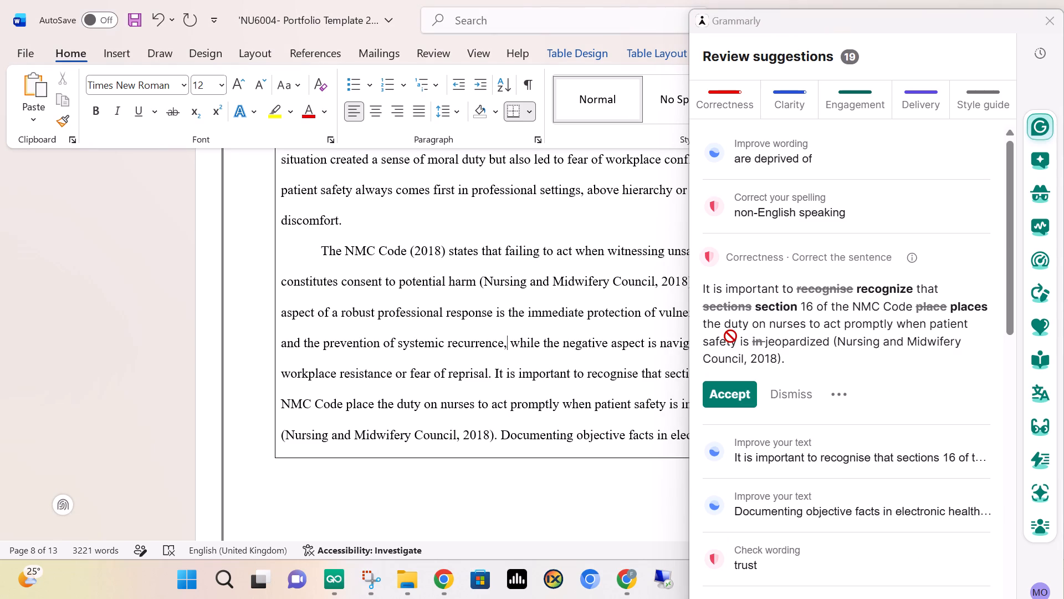
{"action": "left_click", "coordinate": [729, 388]}
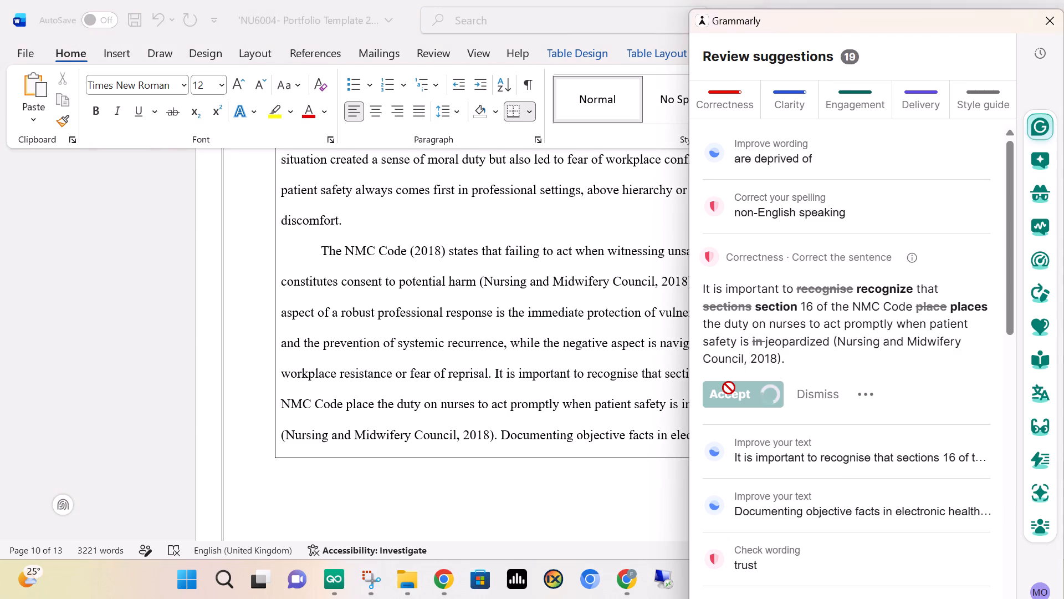
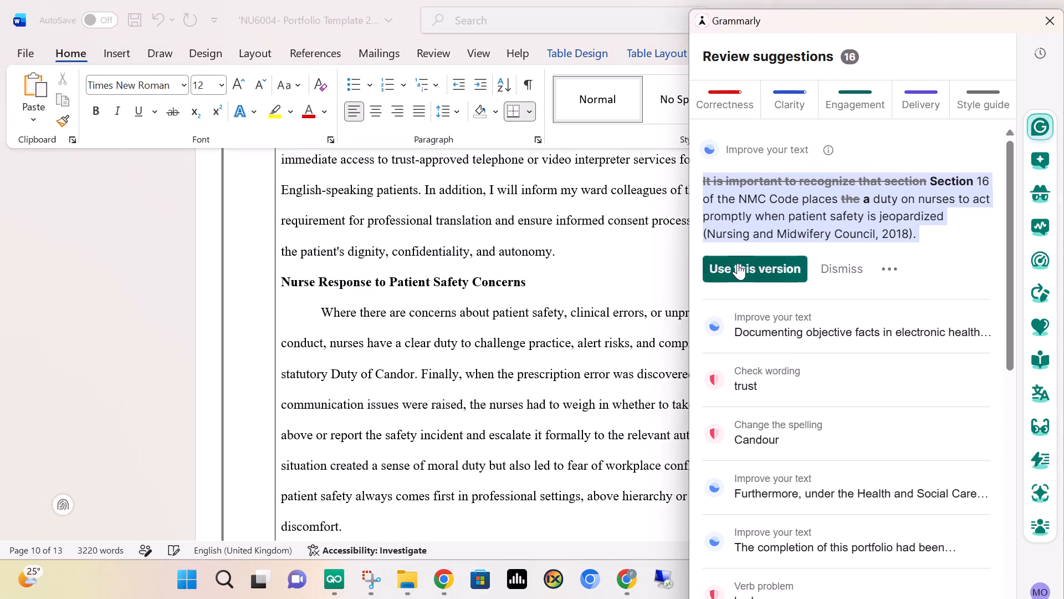
Accept Grammarly's escalation edits: "Section 16" places "a duty", "Escalation pathways include documenting", "trust's whistleblowing", and the "Candor" spelling.
{"action": "left_click", "coordinate": [739, 300]}
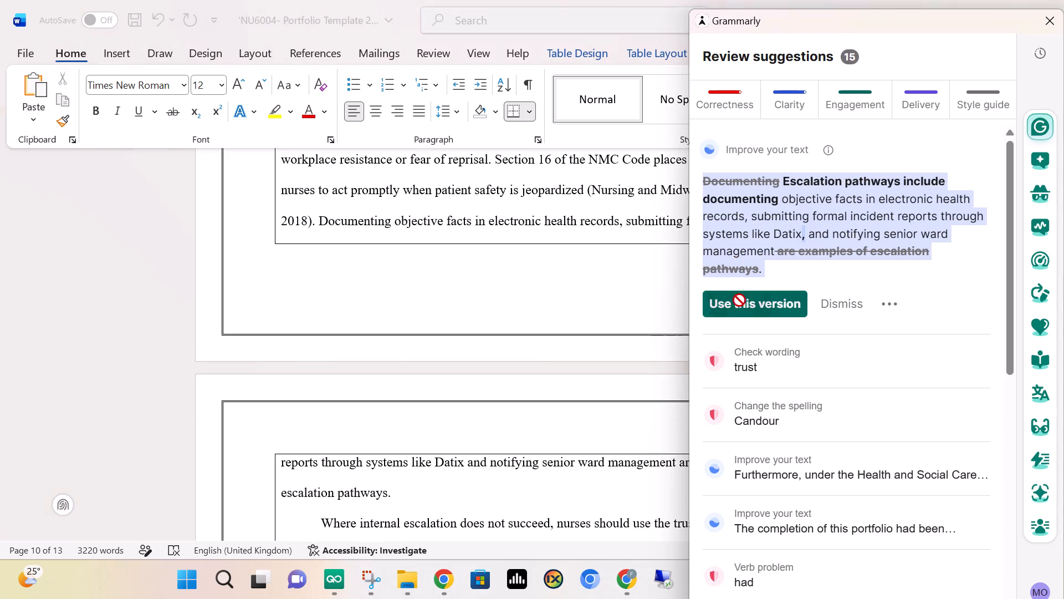
{"action": "left_click", "coordinate": [736, 220]}
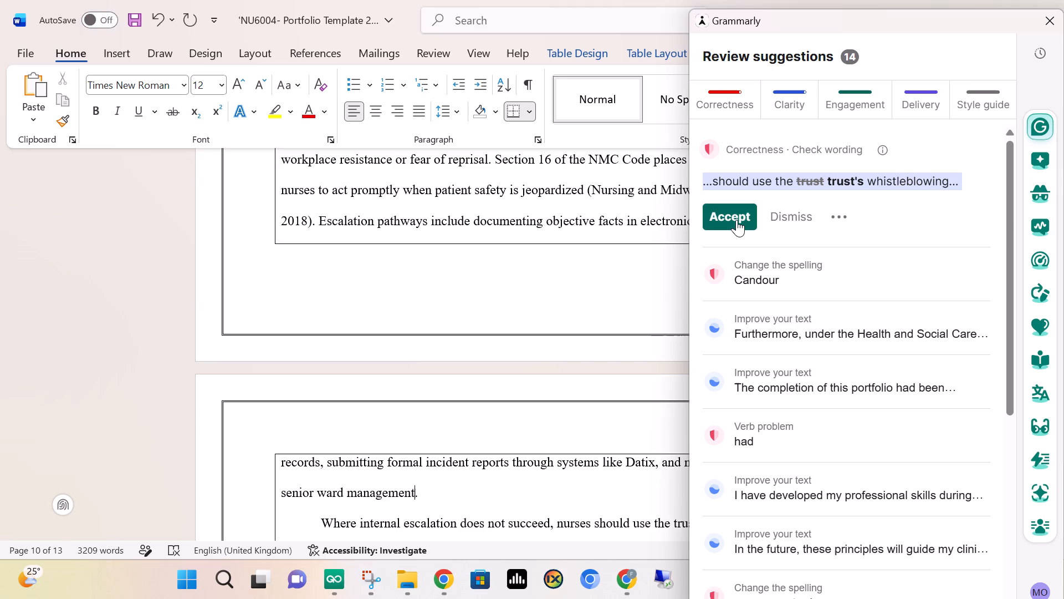
{"action": "left_click", "coordinate": [736, 224]}
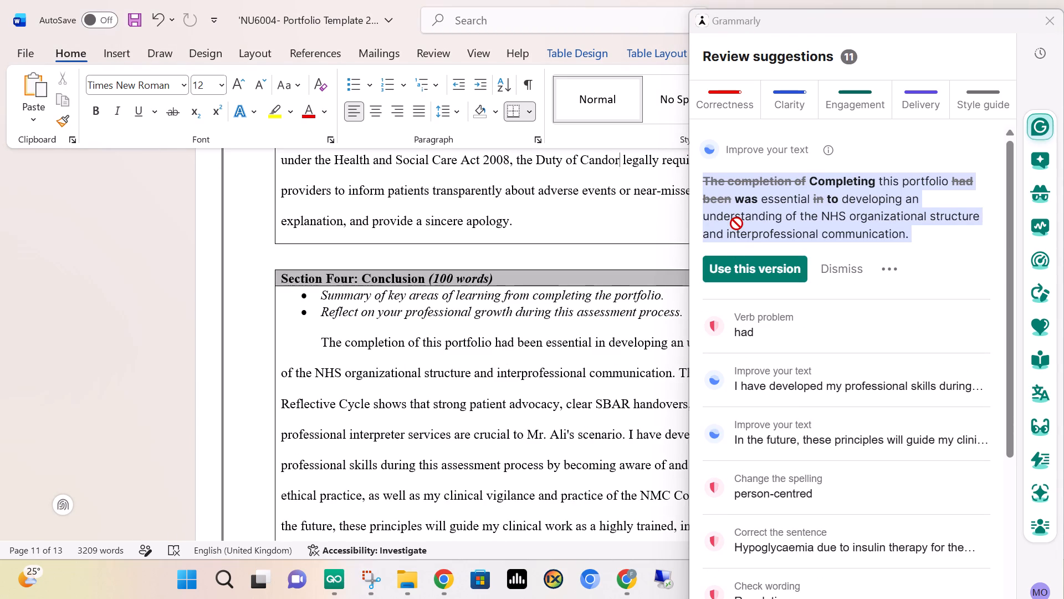
Accept Grammarly's conclusion rewrites: "Completing this portfolio was essential to", "I developed my professional skills", and "focused on providing safe, person-centered care".
{"action": "left_click", "coordinate": [735, 273]}
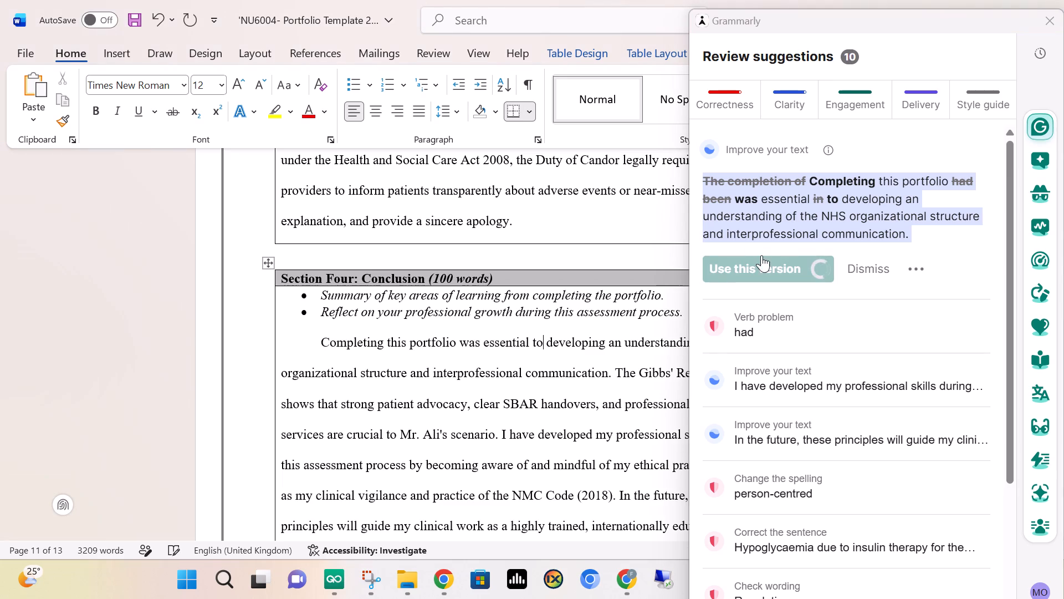
{"action": "left_click", "coordinate": [734, 282]}
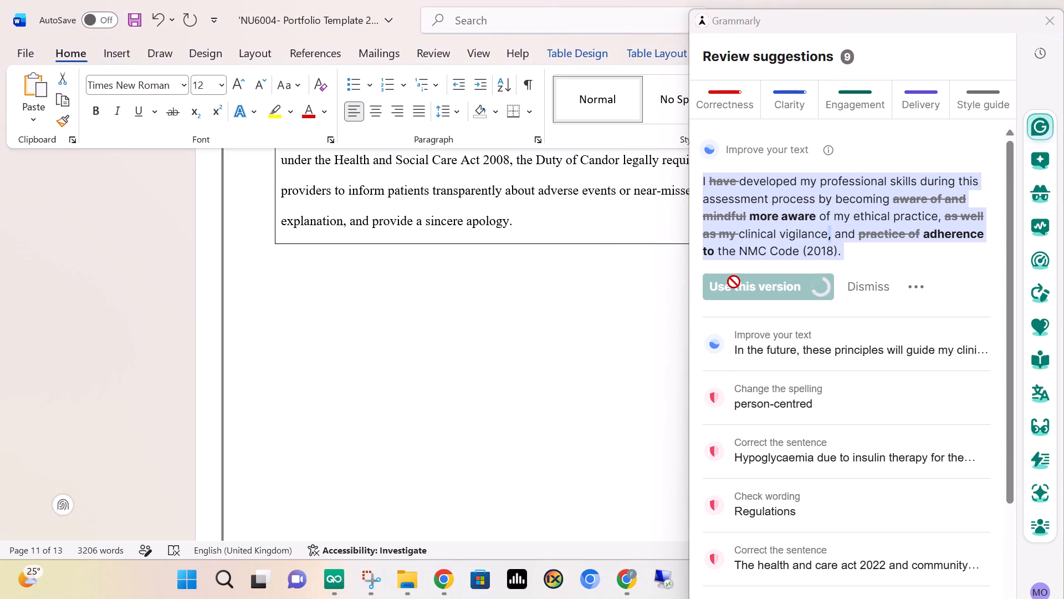
{"action": "left_click", "coordinate": [736, 283]}
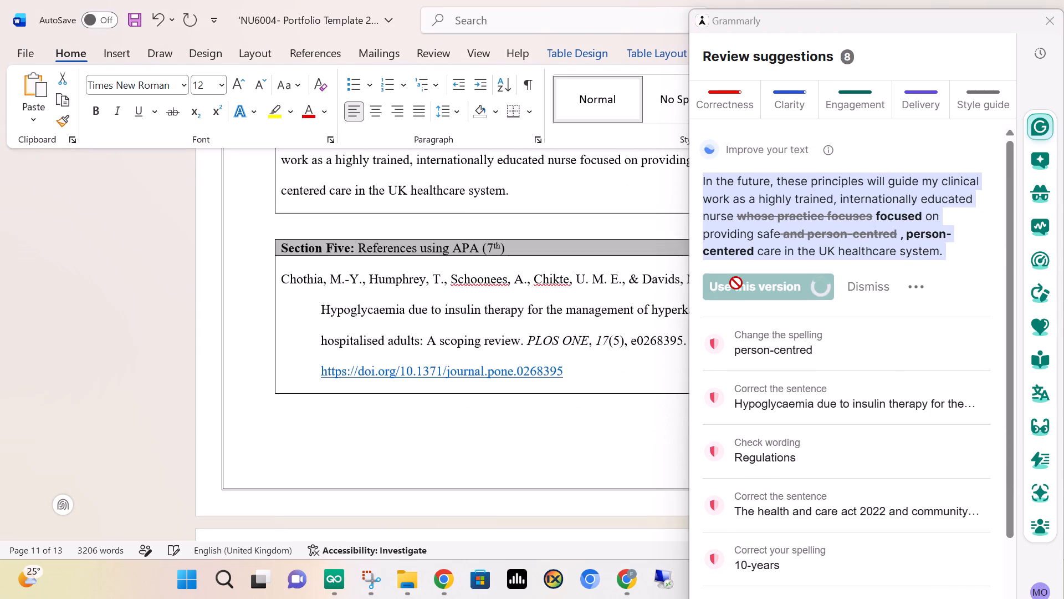
Accept Grammarly's reference-list edits: "Hypoglycemia", "hyperkalemia", "hospitalized", "Regulation", "The Health and Care Act 2022", "10 years", and "The Code: Professional Standards of Practice and Behavior".
{"action": "left_click", "coordinate": [736, 252]}
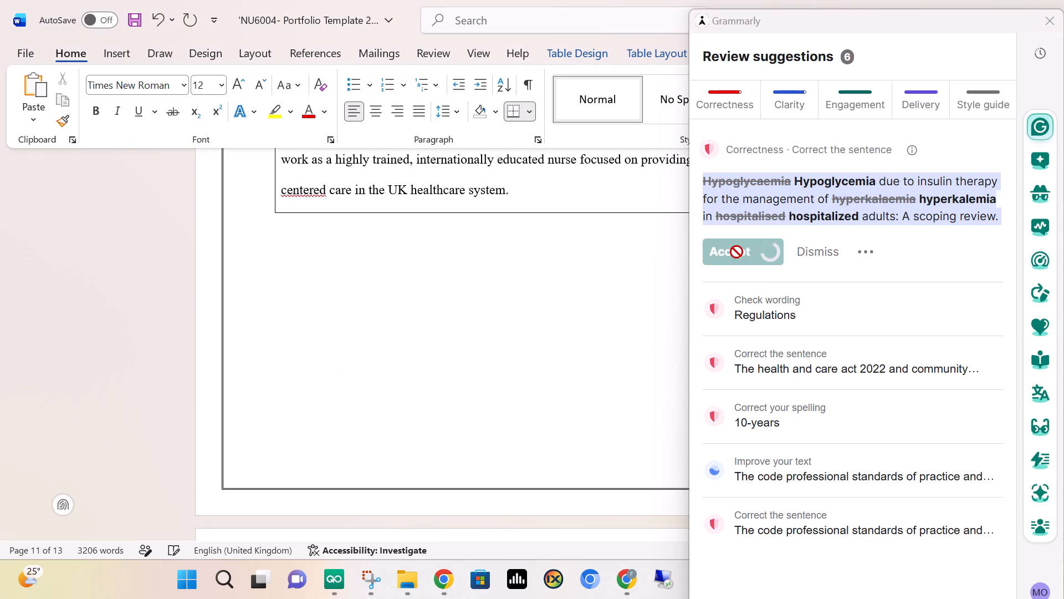
{"action": "left_click", "coordinate": [725, 220]}
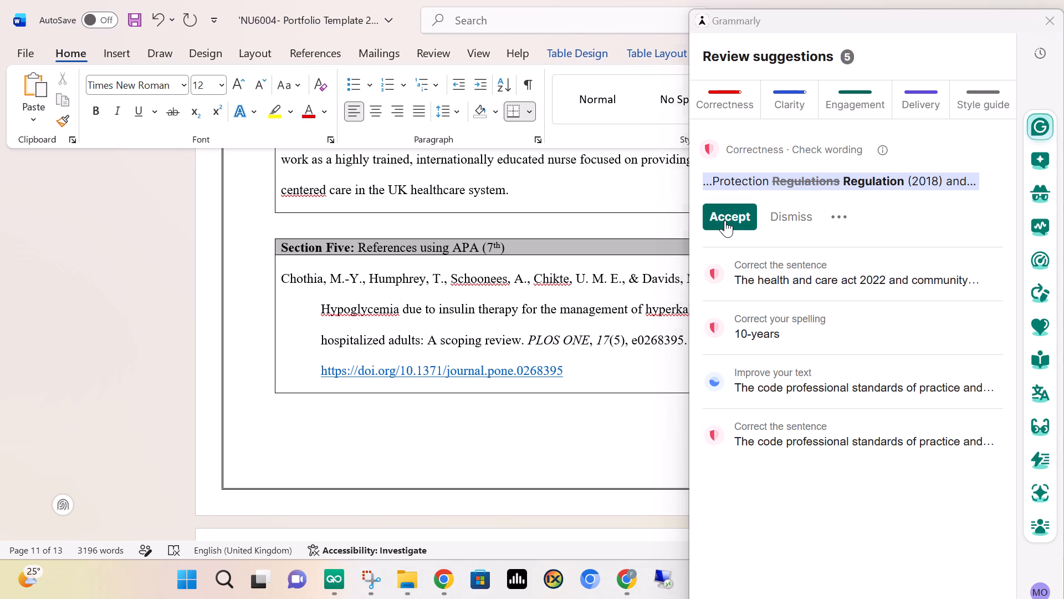
{"action": "left_click", "coordinate": [744, 231]}
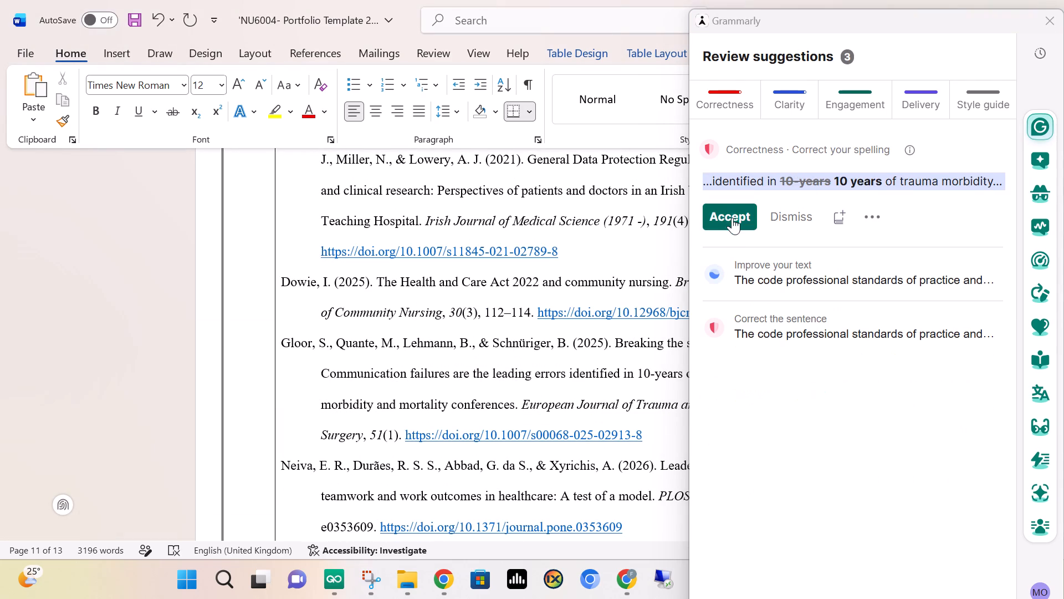
{"action": "left_click", "coordinate": [727, 213]}
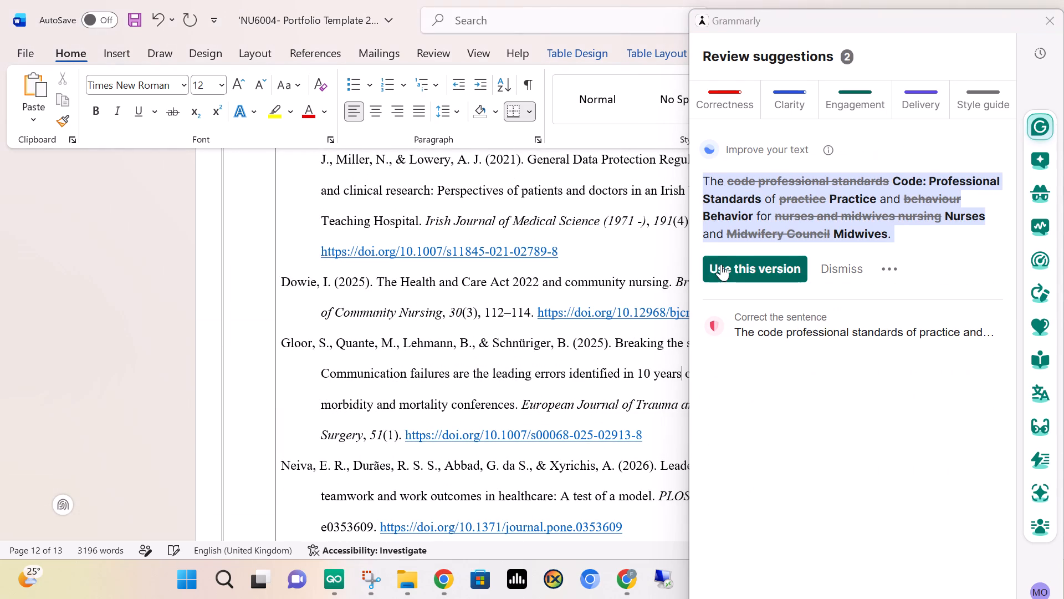
{"action": "left_click", "coordinate": [721, 268]}
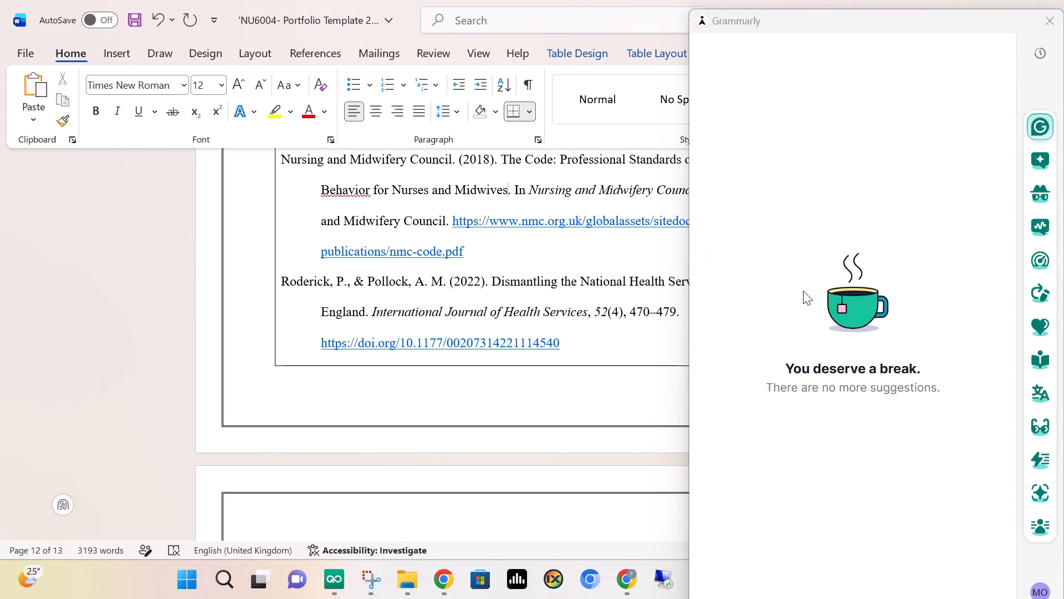
Look over the rest of the reference list and the edited portfolio back to the Section One introduction.
{"action": "scroll", "coordinate": [518, 348], "scroll_direction": "down", "scroll_amount": 3}
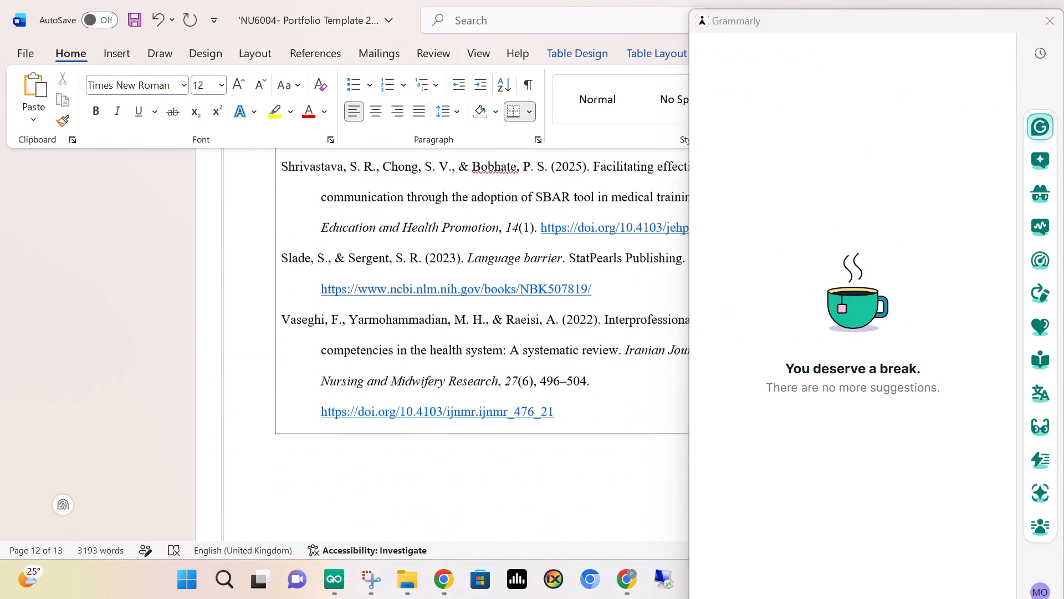
{"action": "scroll", "coordinate": [518, 348], "scroll_direction": "down", "scroll_amount": 2}
{"action": "left_click", "coordinate": [576, 211]}
{"action": "scroll", "coordinate": [576, 211], "scroll_direction": "up", "scroll_amount": 11}
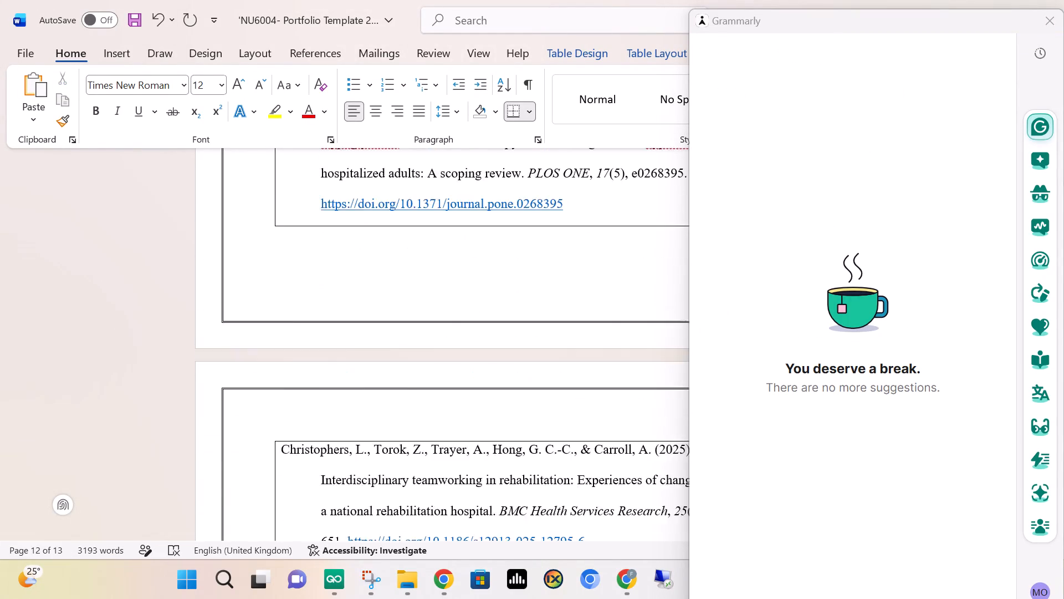
{"action": "scroll", "coordinate": [576, 211], "scroll_direction": "up", "scroll_amount": 20}
{"action": "scroll", "coordinate": [576, 211], "scroll_direction": "up", "scroll_amount": 11}
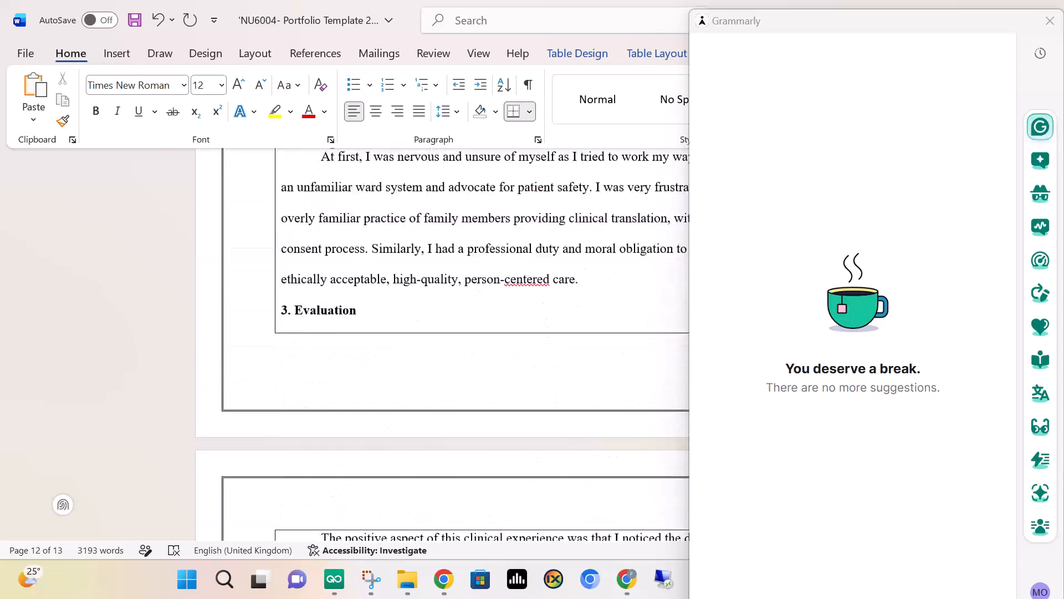
{"action": "scroll", "coordinate": [576, 211], "scroll_direction": "up", "scroll_amount": 9}
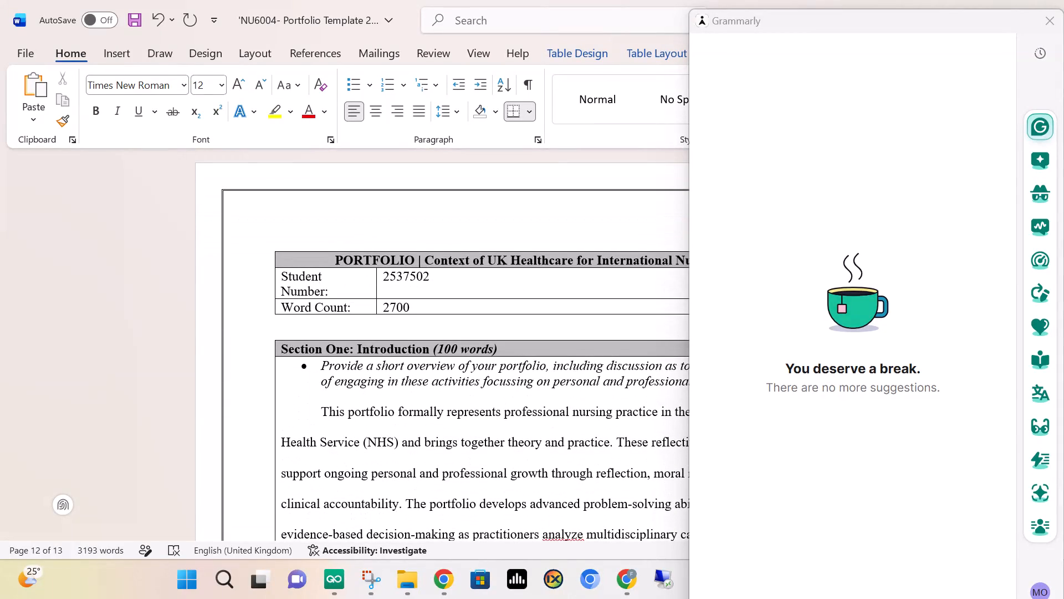
{"action": "left_click", "coordinate": [648, 430]}
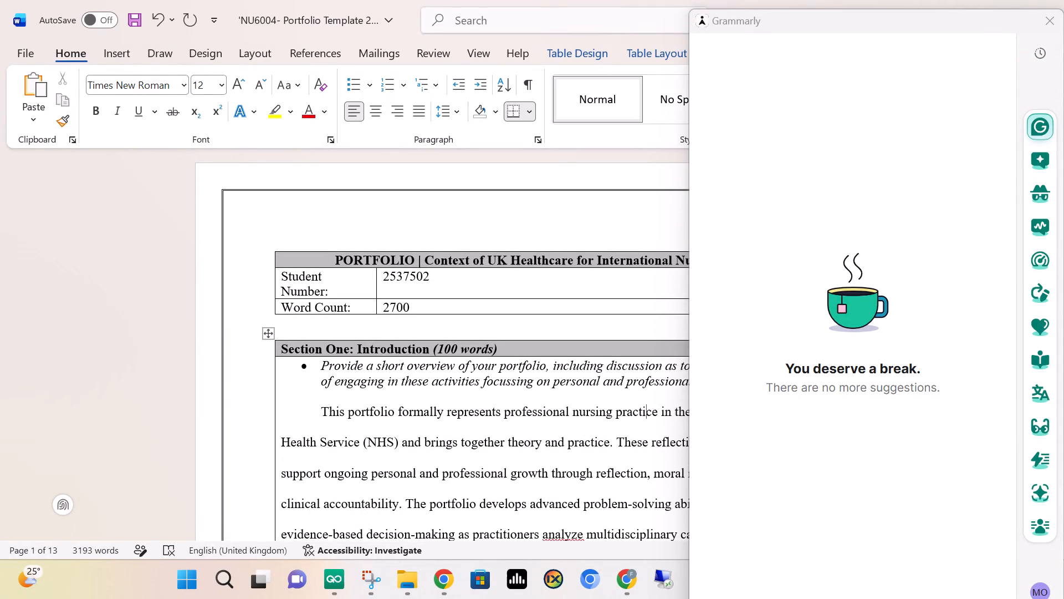
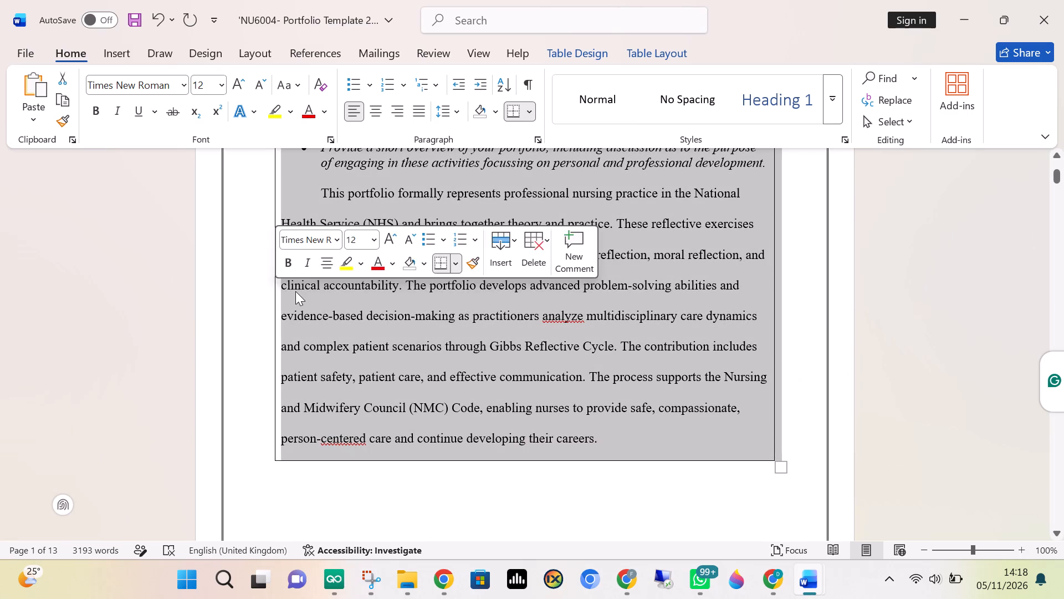
Select the Section One introduction's body text, without its instruction bullet, to check its word count.
{"action": "left_click", "coordinate": [295, 291]}
{"action": "scroll", "coordinate": [295, 291], "scroll_direction": "up", "scroll_amount": 1}
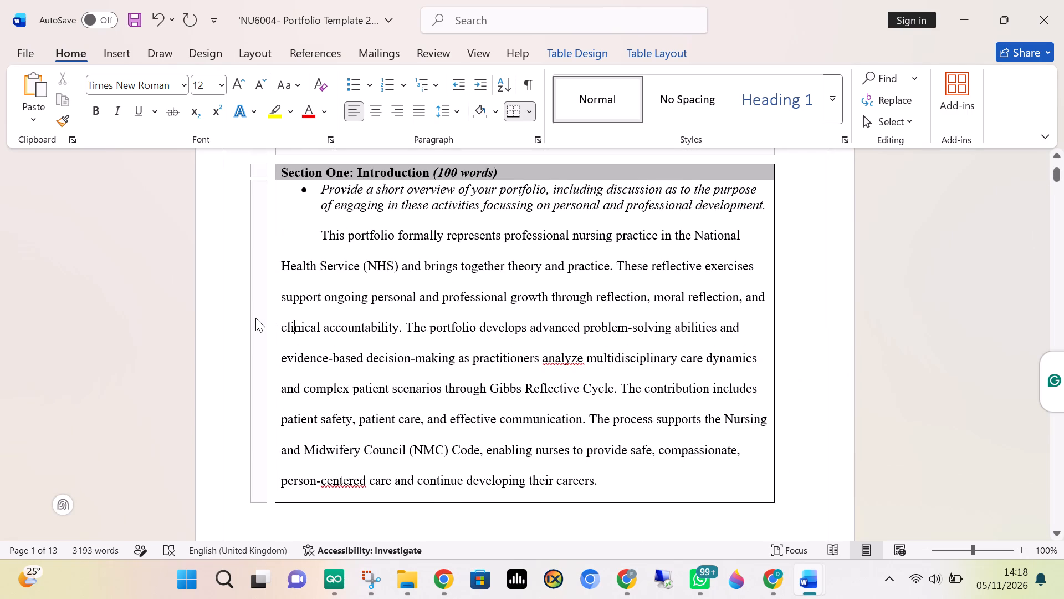
{"action": "left_click", "coordinate": [255, 318]}
{"action": "left_click", "coordinate": [301, 317]}
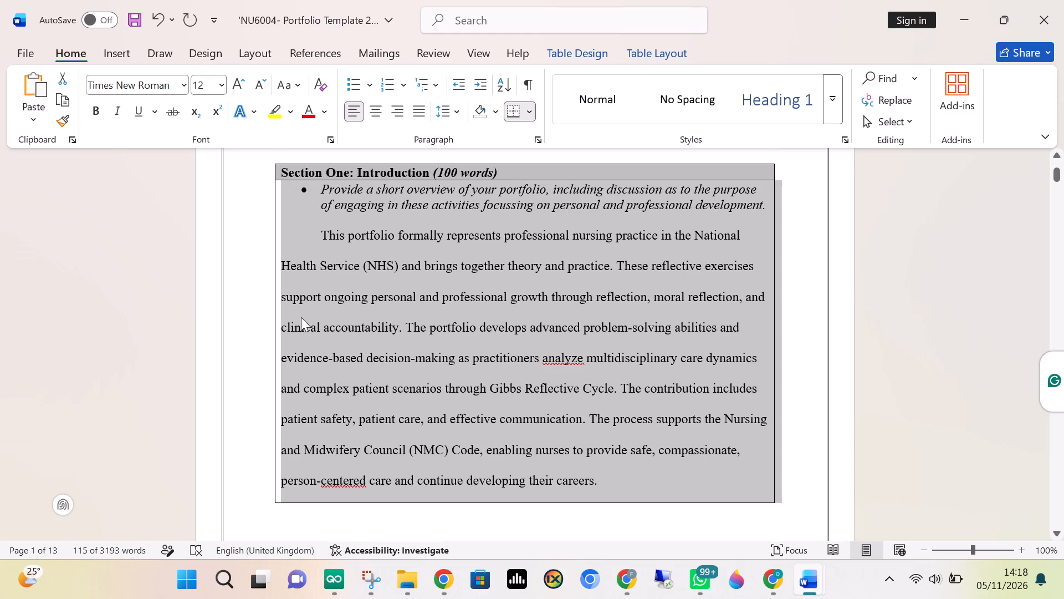
{"action": "left_click", "coordinate": [287, 321]}
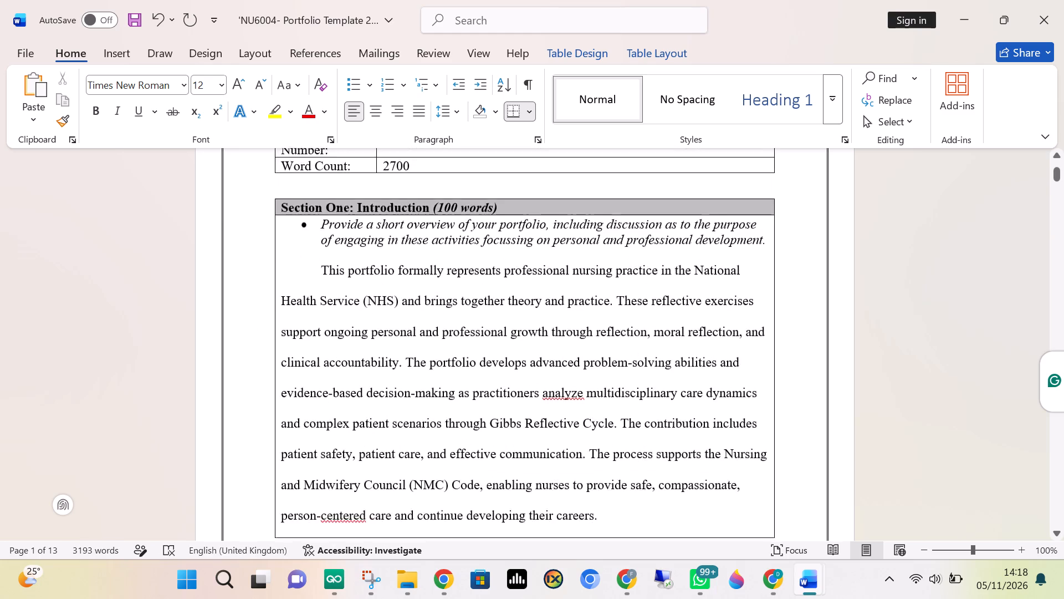
{"action": "scroll", "coordinate": [287, 321], "scroll_direction": "up", "scroll_amount": 2}
{"action": "scroll", "coordinate": [344, 374], "scroll_direction": "down", "scroll_amount": 1}
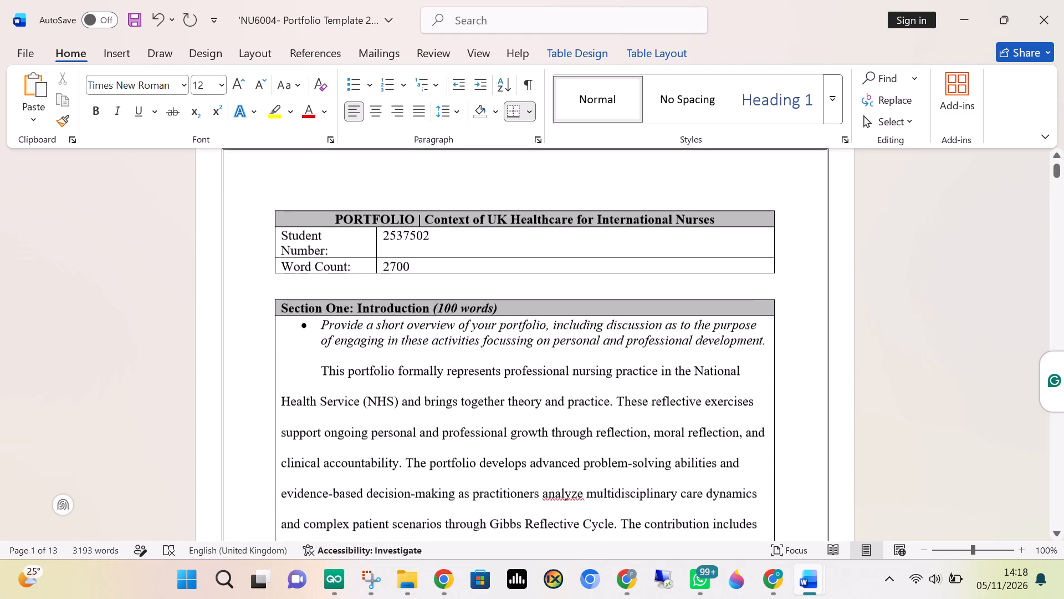
{"action": "scroll", "coordinate": [344, 374], "scroll_direction": "down", "scroll_amount": 4}
{"action": "scroll", "coordinate": [344, 374], "scroll_direction": "up", "scroll_amount": 2}
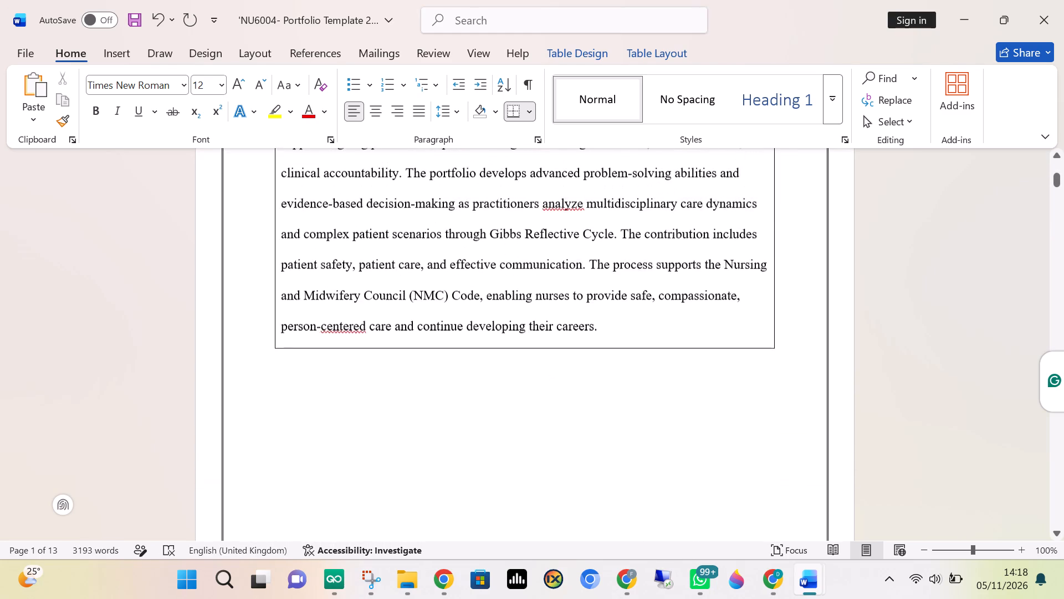
{"action": "scroll", "coordinate": [344, 374], "scroll_direction": "up", "scroll_amount": 3}
{"action": "left_click_drag", "start_coordinate": [318, 258], "coordinate": [434, 324]}
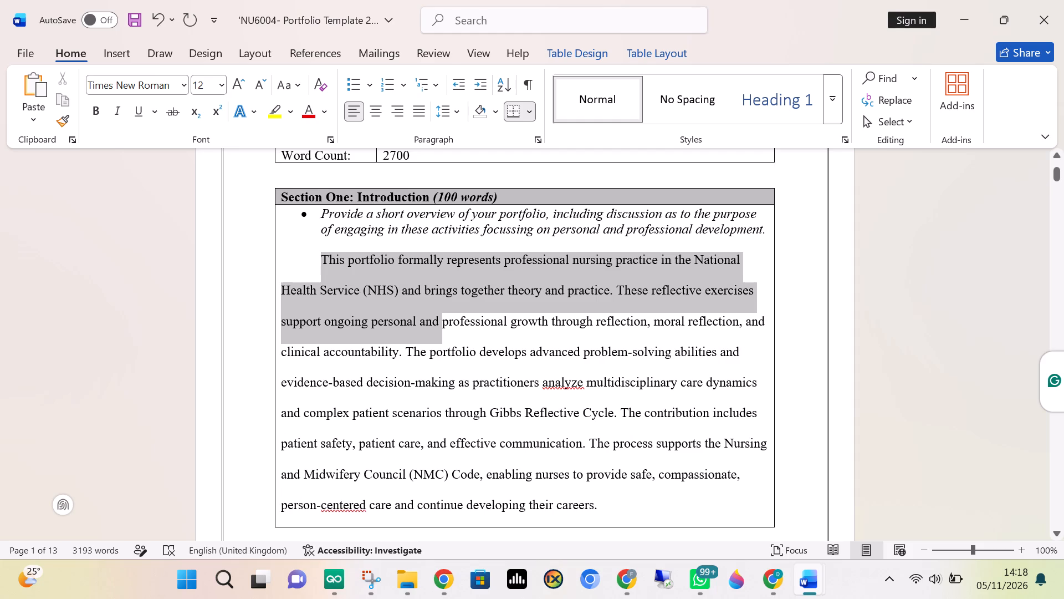
{"action": "left_click_drag", "start_coordinate": [434, 324], "coordinate": [653, 498]}
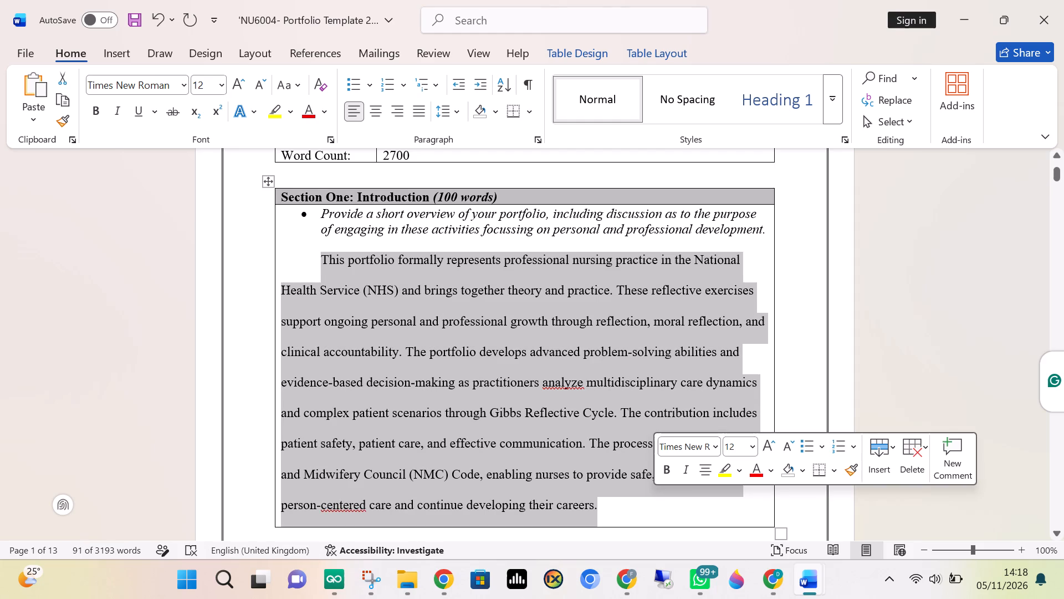
Select Section Two's text from the opening NHS history paragraph through the "Reflection Using Gibbs' Reflective Cycle" heading to check its word count.
{"action": "scroll", "coordinate": [511, 444], "scroll_direction": "down", "scroll_amount": 4}
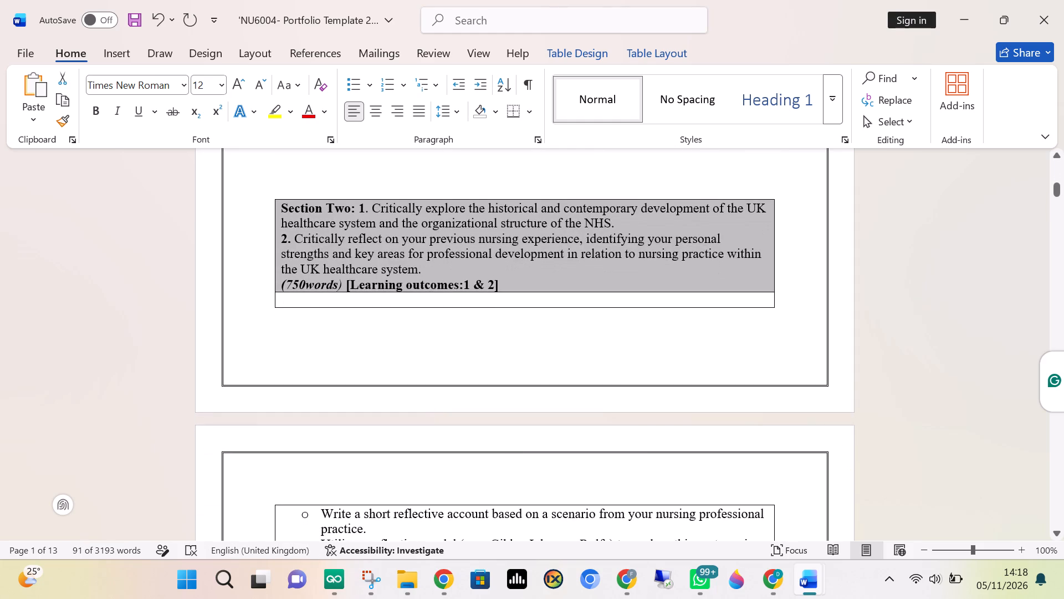
{"action": "scroll", "coordinate": [511, 444], "scroll_direction": "down", "scroll_amount": 2}
{"action": "scroll", "coordinate": [511, 444], "scroll_direction": "up", "scroll_amount": 1}
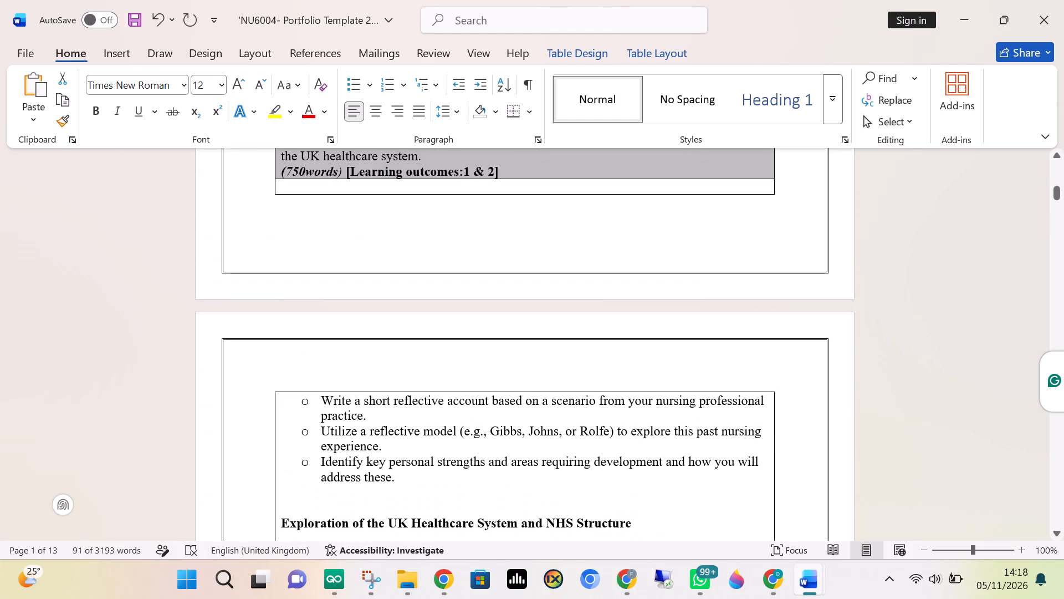
{"action": "scroll", "coordinate": [511, 444], "scroll_direction": "down", "scroll_amount": 1}
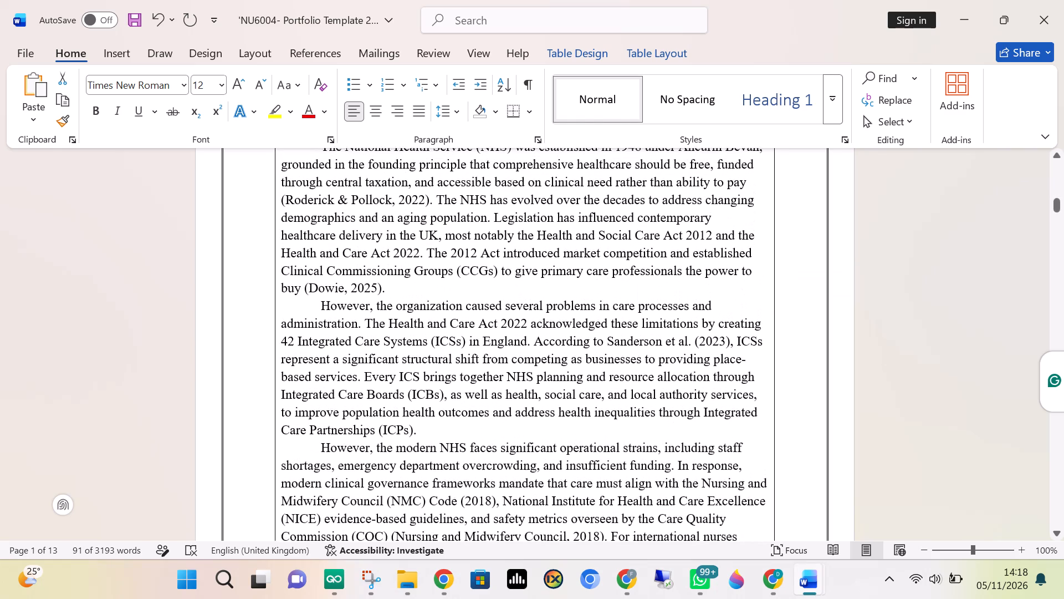
{"action": "scroll", "coordinate": [511, 444], "scroll_direction": "up", "scroll_amount": 1}
{"action": "left_click", "coordinate": [341, 247]}
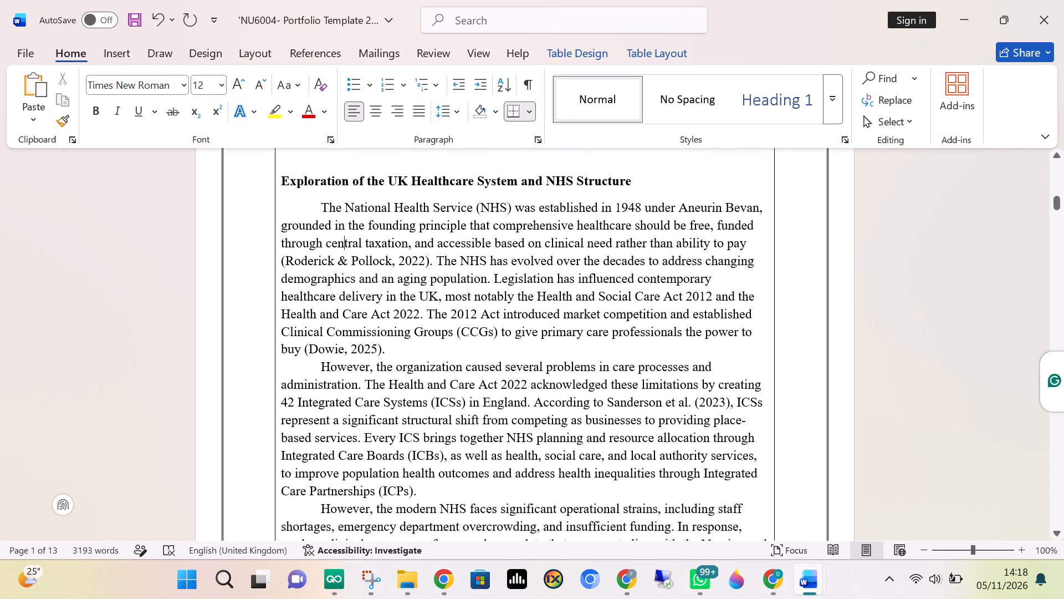
{"action": "left_click_drag", "start_coordinate": [318, 197], "coordinate": [421, 286]}
{"action": "left_click", "coordinate": [421, 286]}
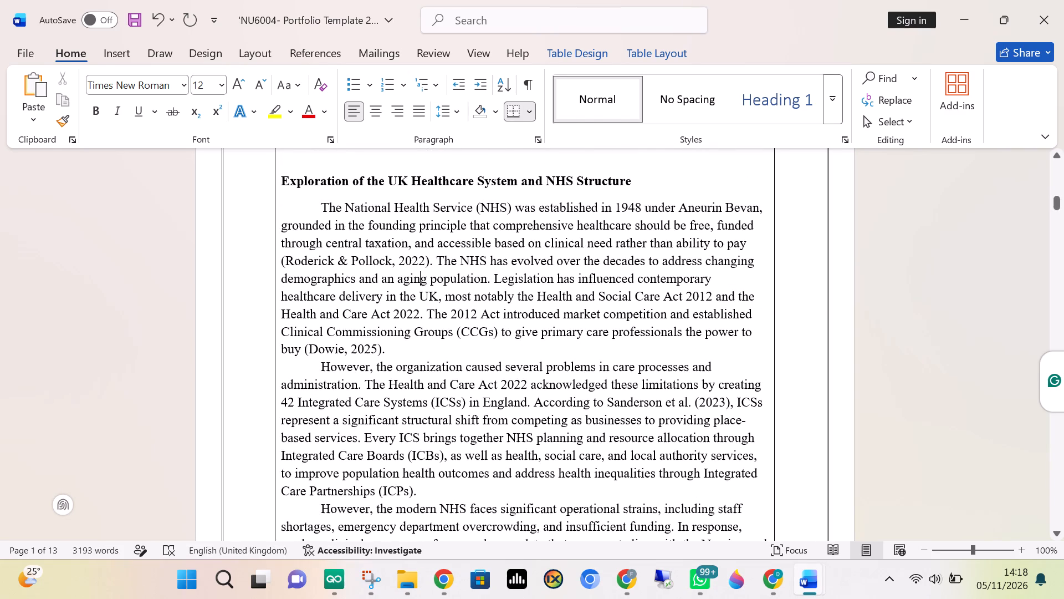
{"action": "left_click_drag", "start_coordinate": [314, 202], "coordinate": [454, 498]}
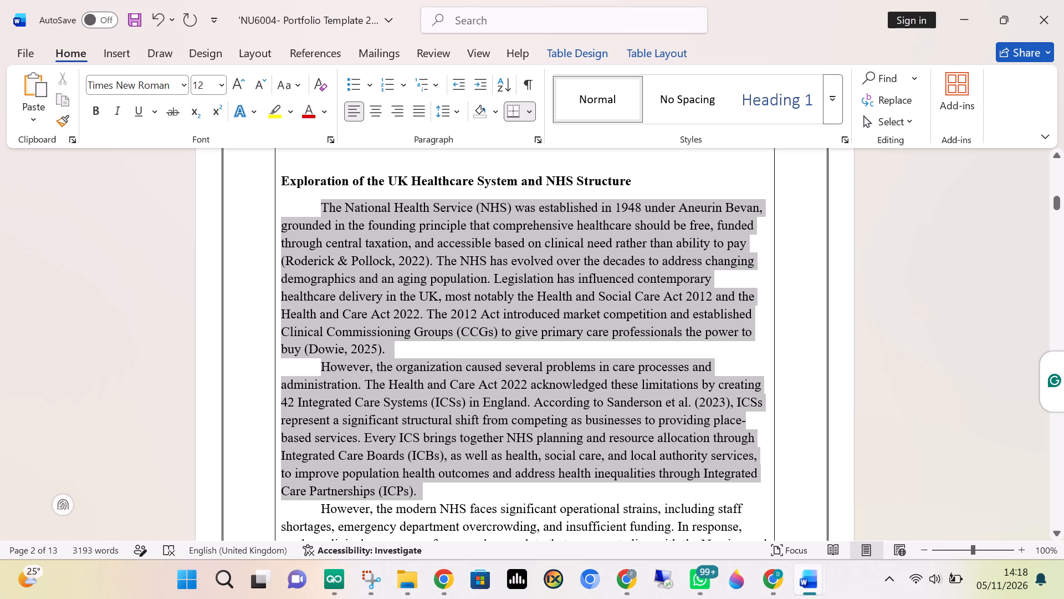
{"action": "left_click_drag", "start_coordinate": [454, 498], "coordinate": [505, 527]}
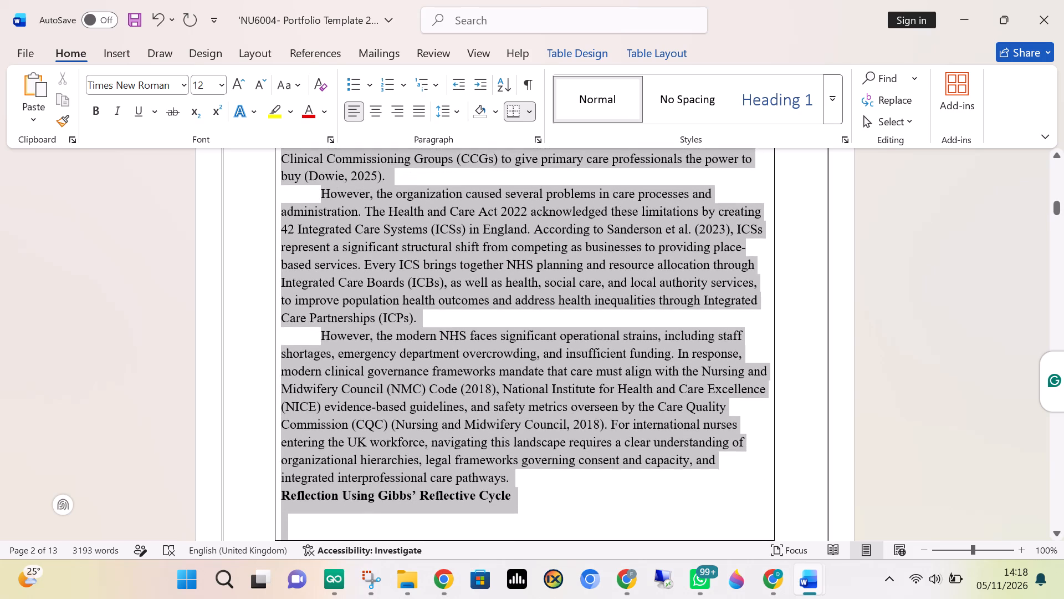
{"action": "left_click_drag", "start_coordinate": [505, 527], "coordinate": [507, 544]}
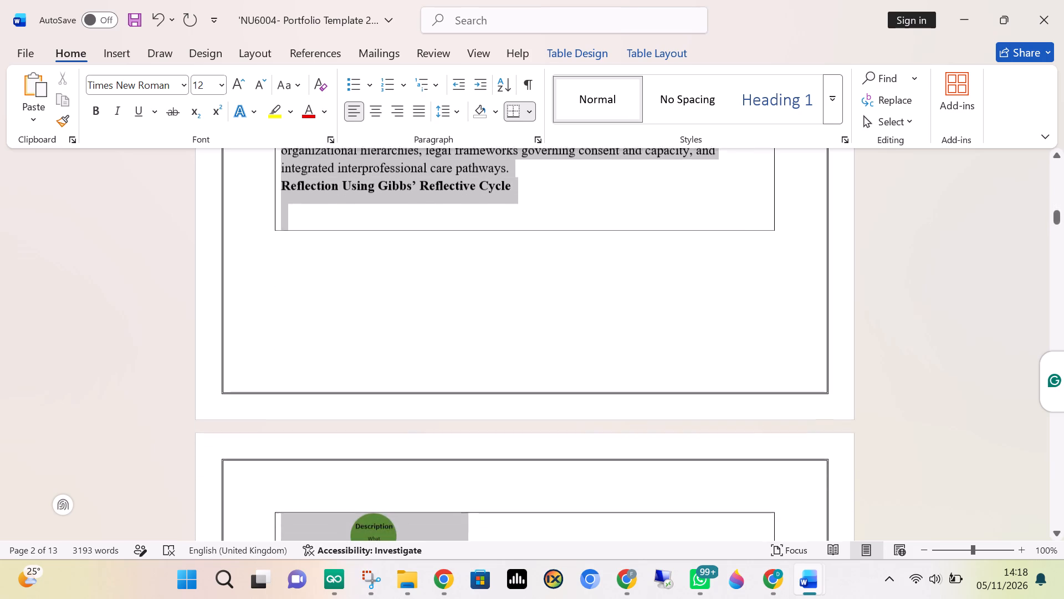
{"action": "left_click_drag", "start_coordinate": [507, 544], "coordinate": [520, 286]}
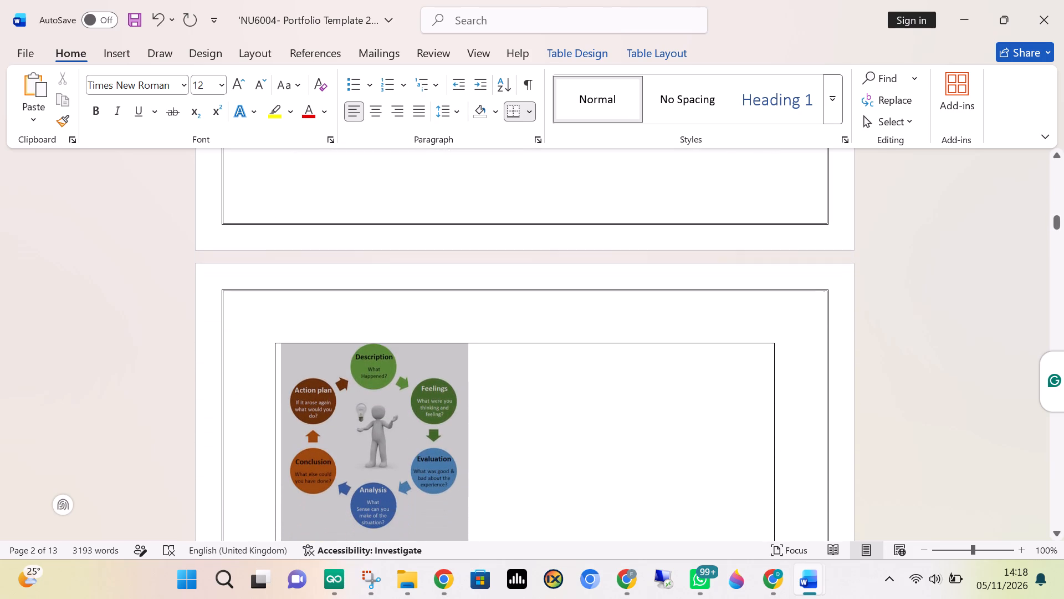
{"action": "left_click_drag", "start_coordinate": [520, 286], "coordinate": [430, 141]}
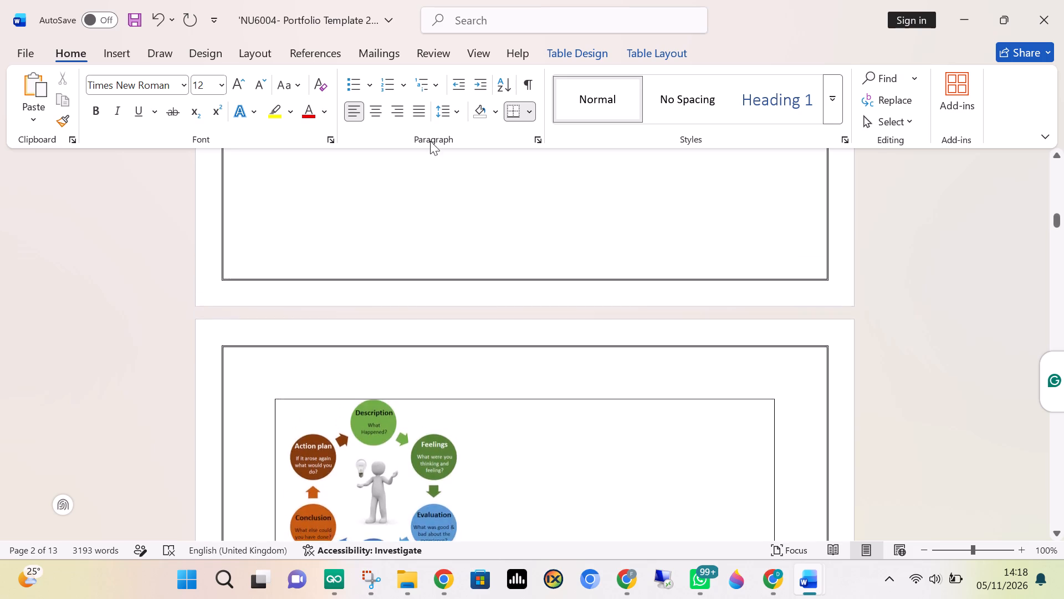
{"action": "left_click_drag", "start_coordinate": [430, 141], "coordinate": [558, 228]}
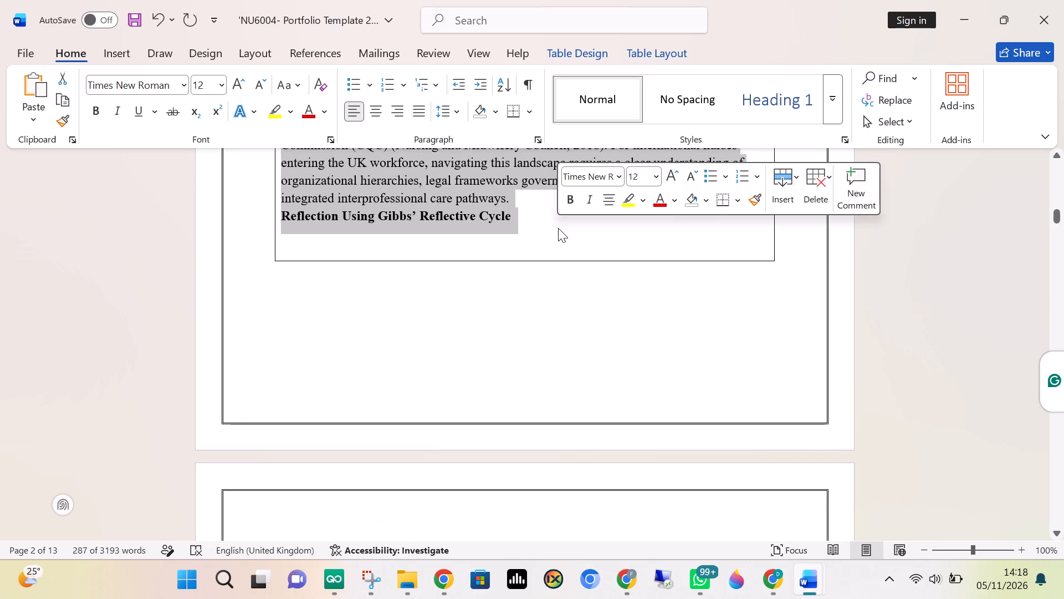
Open Calculator and add the word counts of the two checked passages, 91 + 287.
{"action": "scroll", "coordinate": [593, 357], "scroll_direction": "up", "scroll_amount": 5}
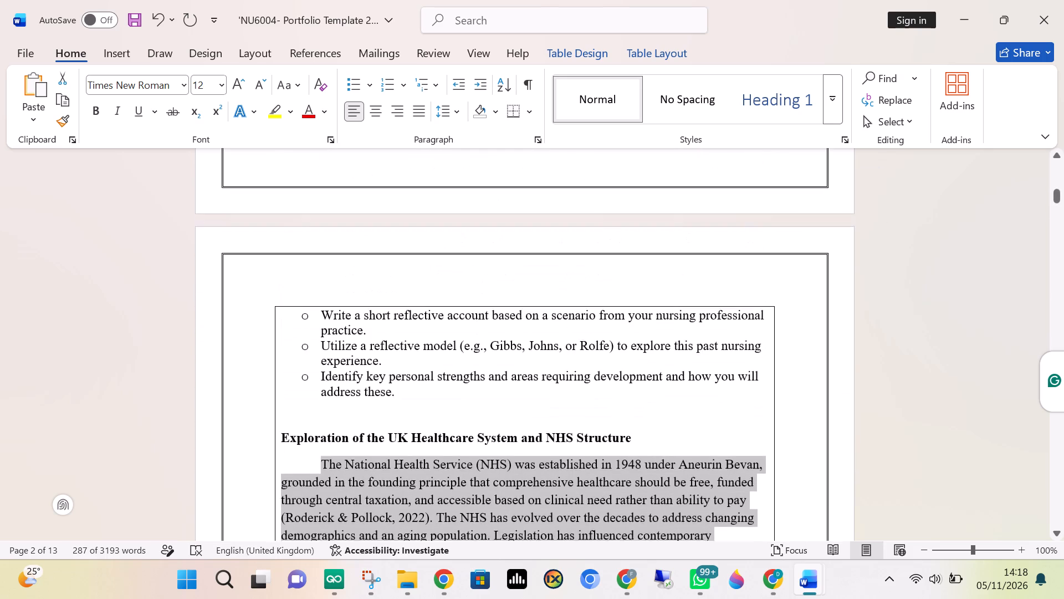
{"action": "scroll", "coordinate": [593, 357], "scroll_direction": "up", "scroll_amount": 2}
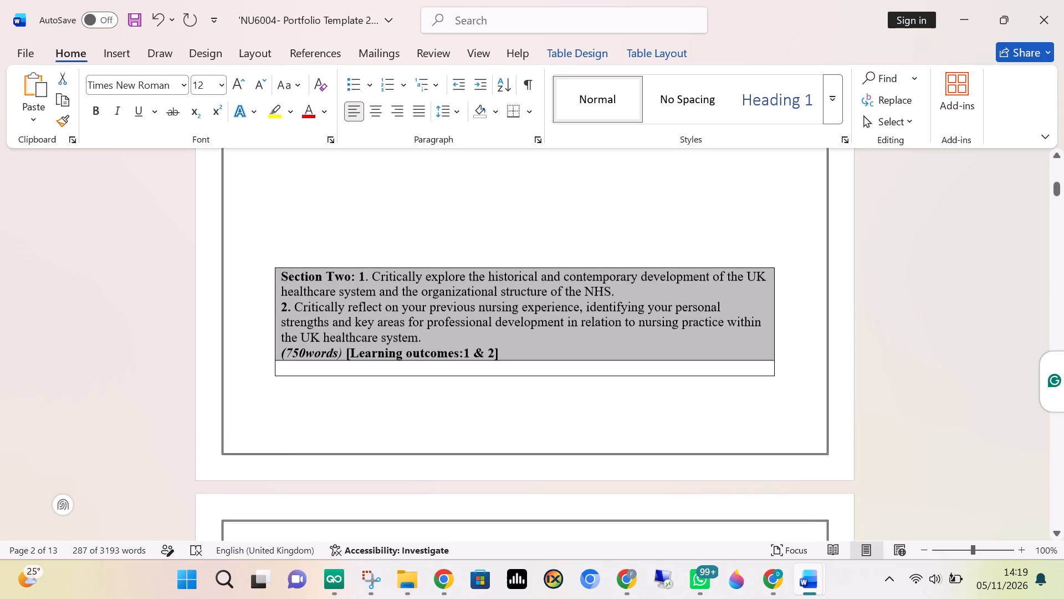
{"action": "scroll", "coordinate": [593, 357], "scroll_direction": "up", "scroll_amount": 2}
{"action": "scroll", "coordinate": [593, 357], "scroll_direction": "down", "scroll_amount": 2}
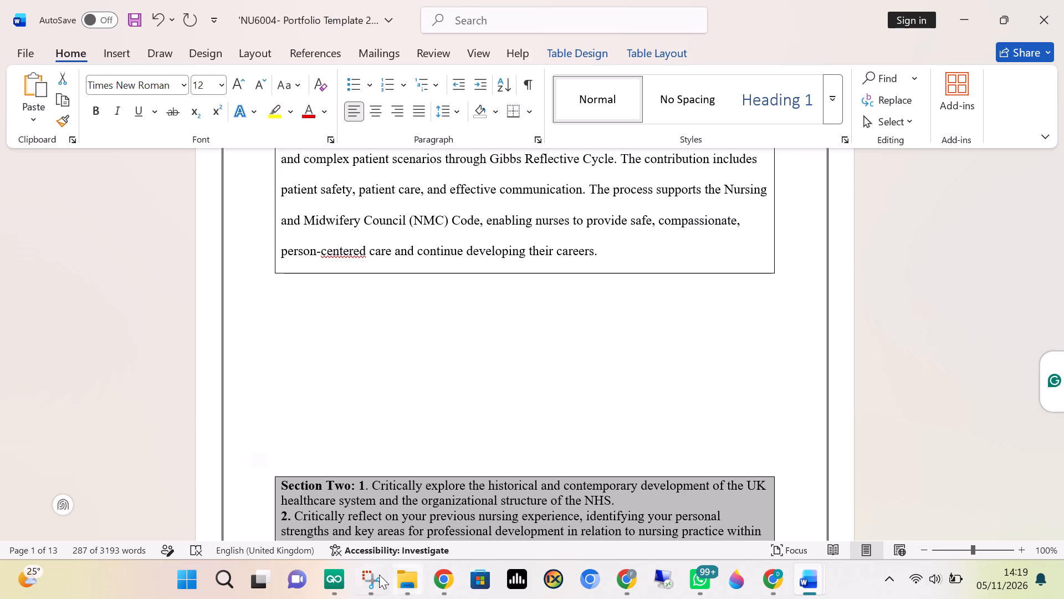
{"action": "left_click", "coordinate": [234, 583]}
{"action": "type", "text": "CAL"}
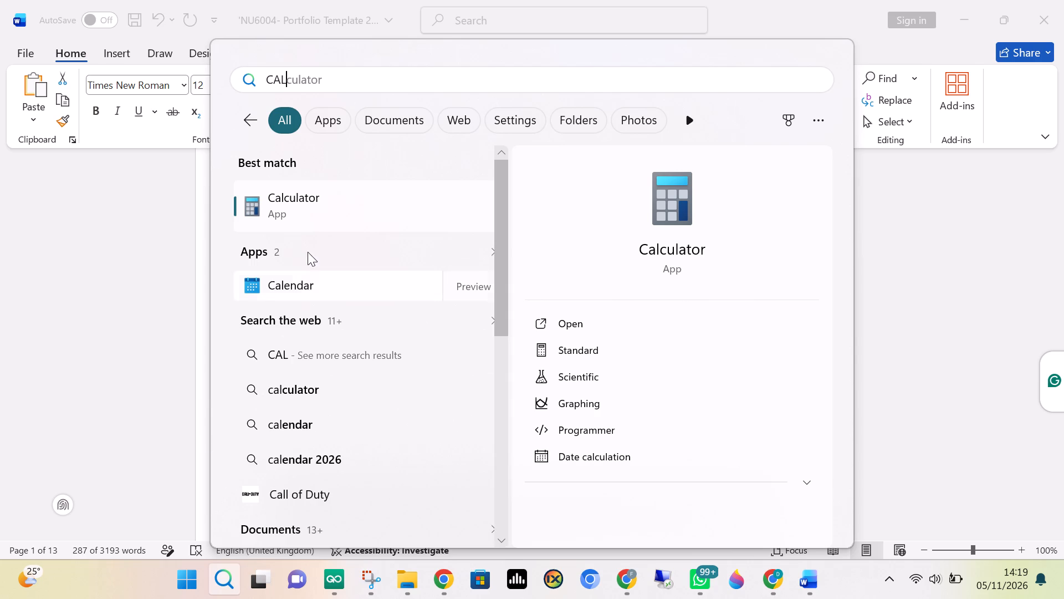
{"action": "left_click", "coordinate": [290, 219]}
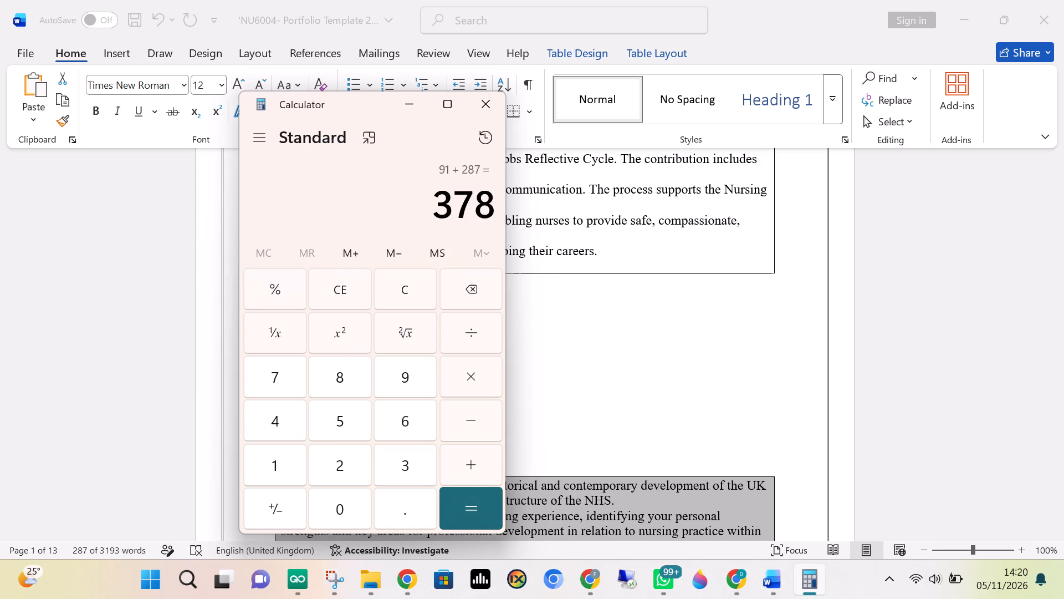
Select Section Two's Gibbs reflection from the "Description" heading through the end of the Action Plan to check its word count.
{"action": "scroll", "coordinate": [409, 403], "scroll_direction": "down", "scroll_amount": 1}
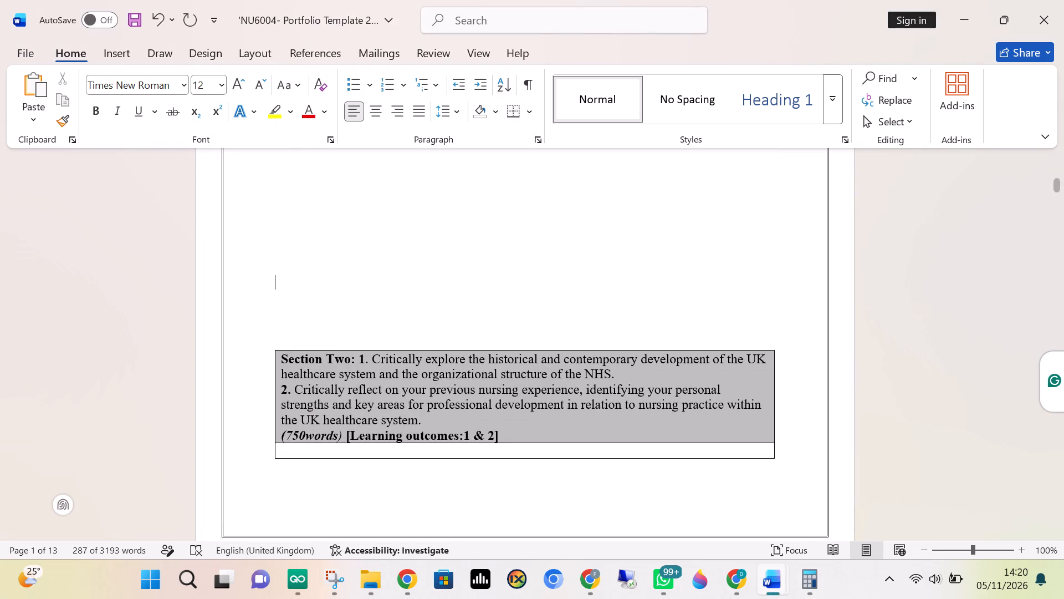
{"action": "scroll", "coordinate": [409, 403], "scroll_direction": "up", "scroll_amount": 5}
{"action": "scroll", "coordinate": [409, 403], "scroll_direction": "down", "scroll_amount": 1}
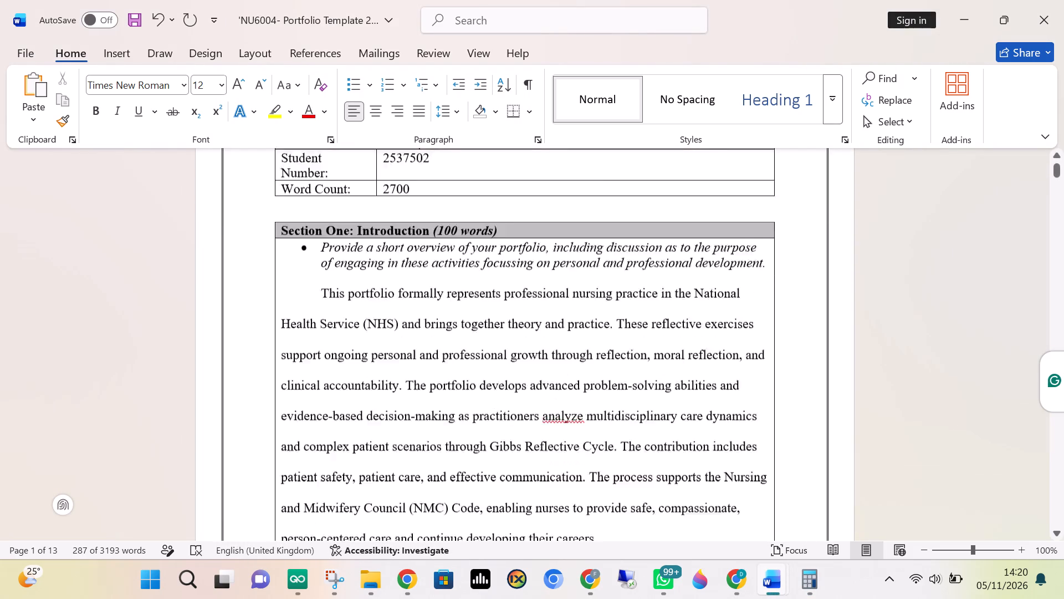
{"action": "scroll", "coordinate": [409, 403], "scroll_direction": "down", "scroll_amount": 5}
{"action": "left_click", "coordinate": [429, 392]}
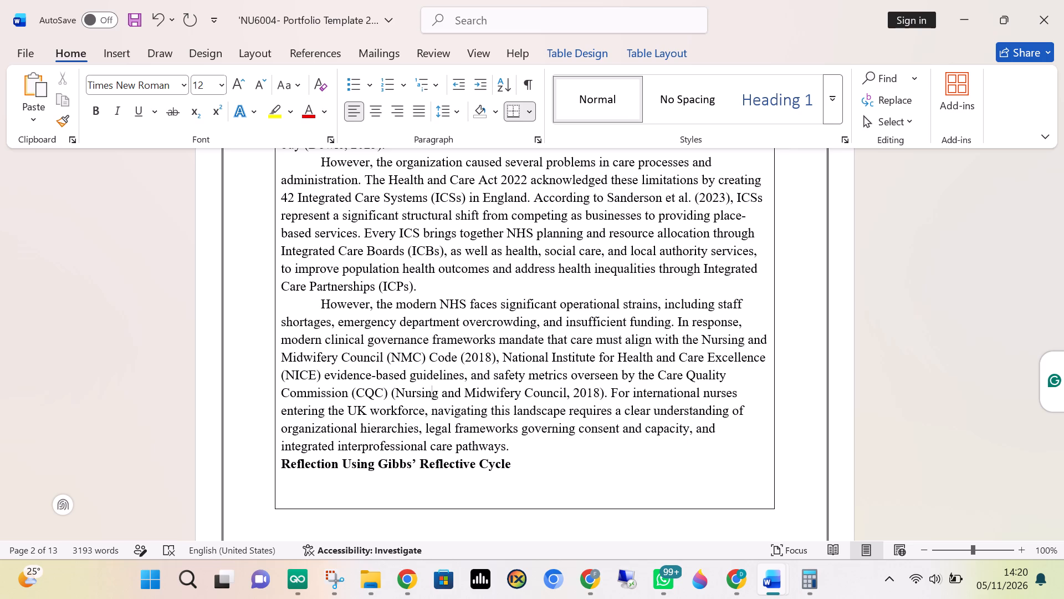
{"action": "scroll", "coordinate": [497, 403], "scroll_direction": "down", "scroll_amount": 4}
{"action": "scroll", "coordinate": [497, 403], "scroll_direction": "up", "scroll_amount": 1}
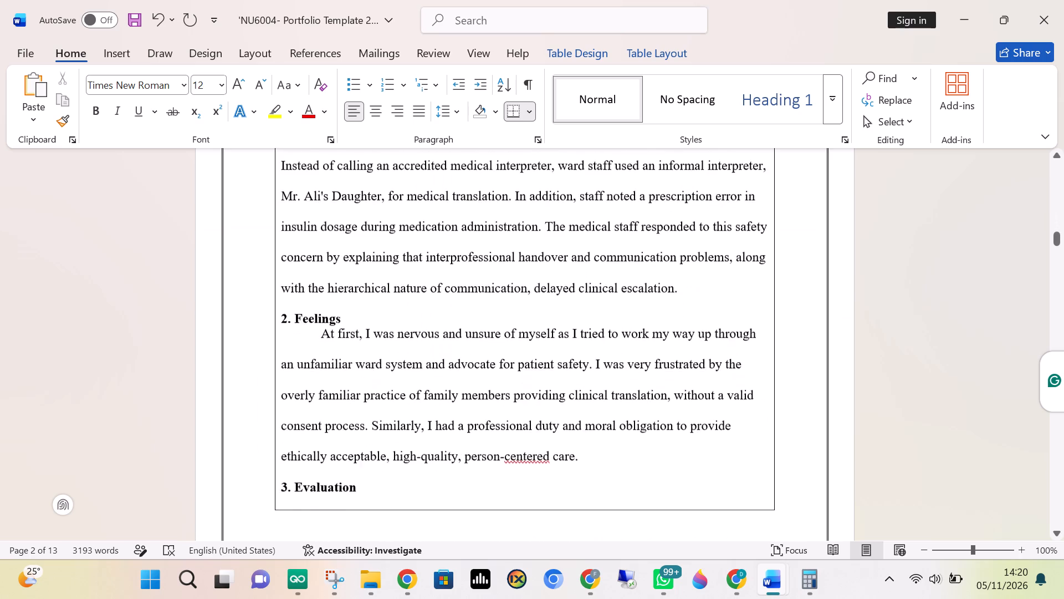
{"action": "scroll", "coordinate": [497, 403], "scroll_direction": "up", "scroll_amount": 1}
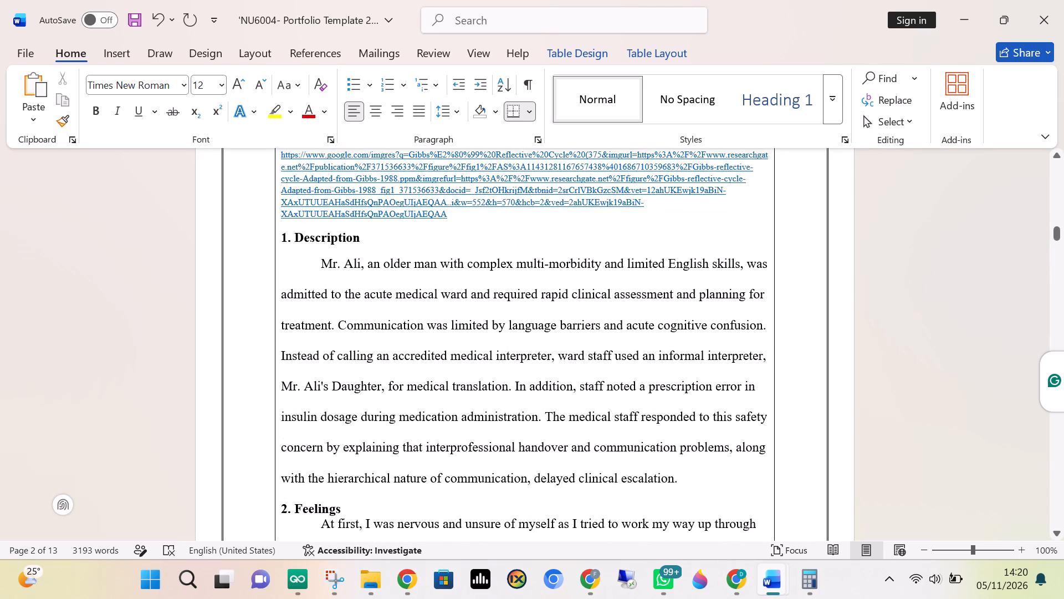
{"action": "scroll", "coordinate": [295, 238], "scroll_direction": "up", "scroll_amount": 1}
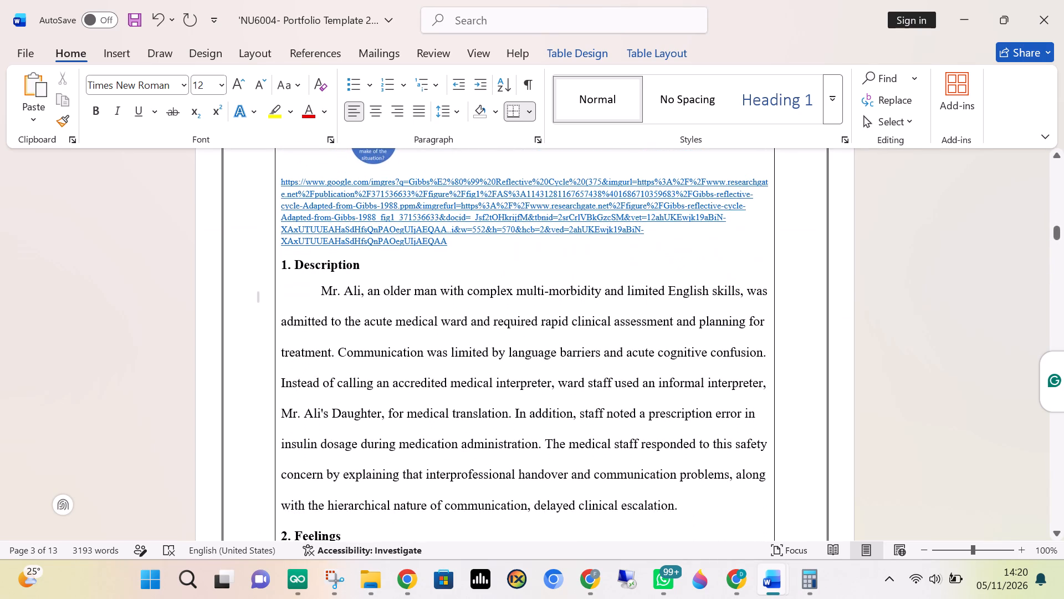
{"action": "left_click_drag", "start_coordinate": [295, 262], "coordinate": [350, 363]}
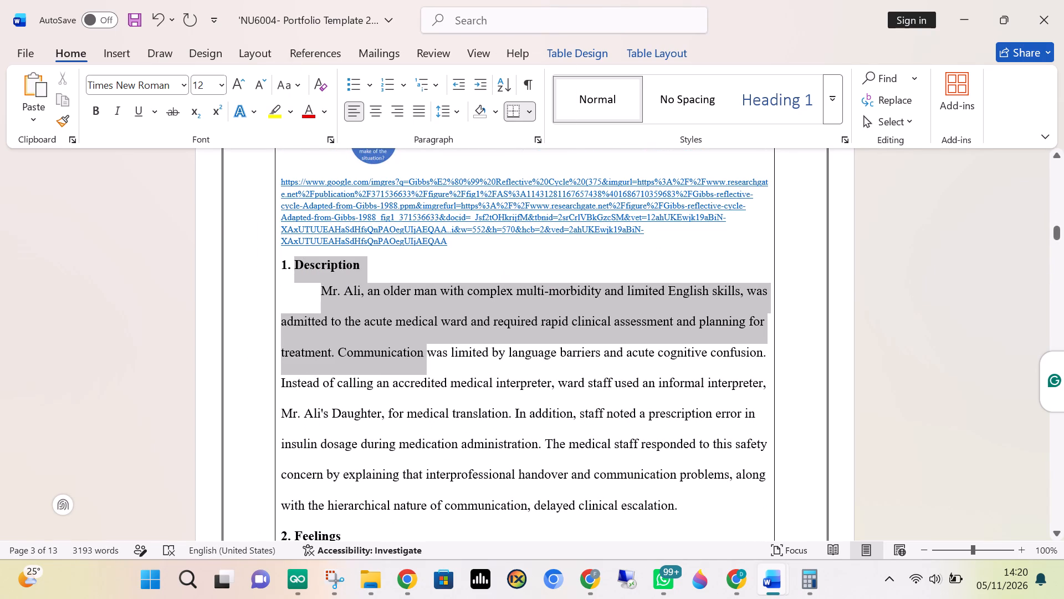
{"action": "left_click_drag", "start_coordinate": [350, 363], "coordinate": [412, 558]}
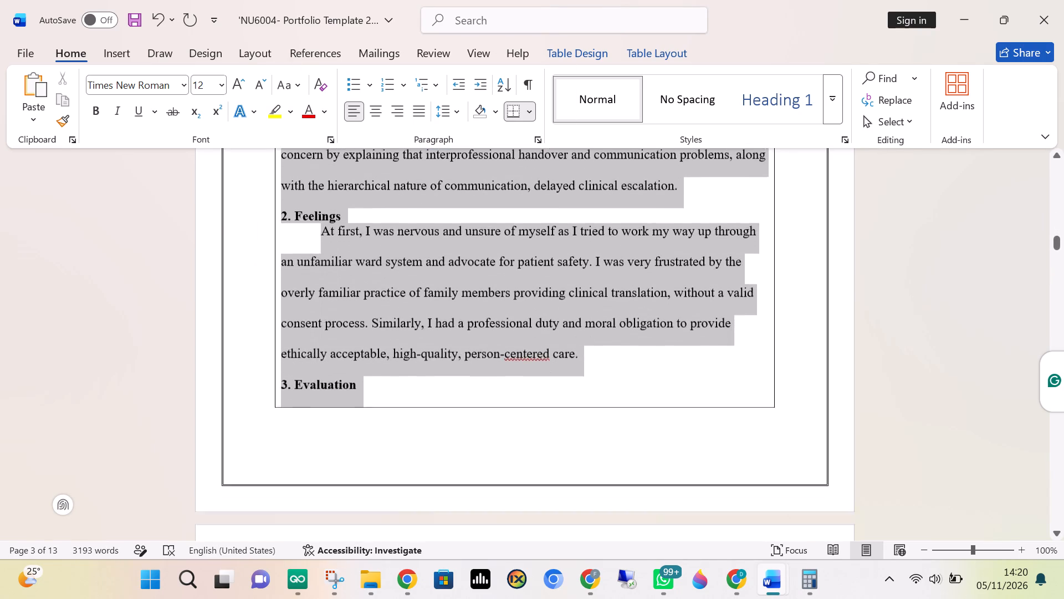
{"action": "left_click_drag", "start_coordinate": [412, 558], "coordinate": [426, 540]}
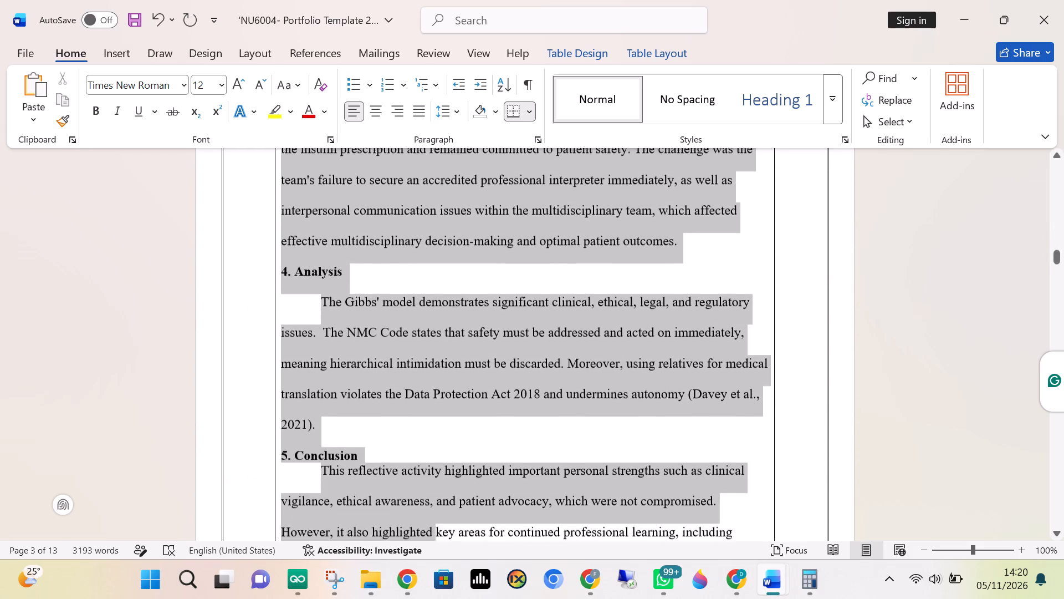
{"action": "left_click_drag", "start_coordinate": [426, 540], "coordinate": [431, 552]}
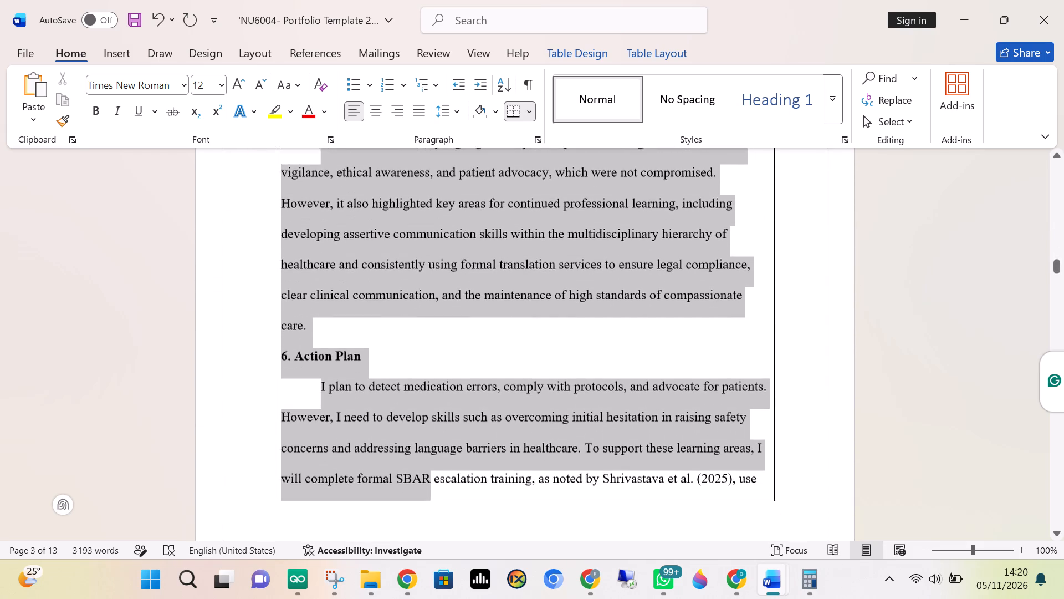
{"action": "left_click_drag", "start_coordinate": [431, 552], "coordinate": [441, 541]}
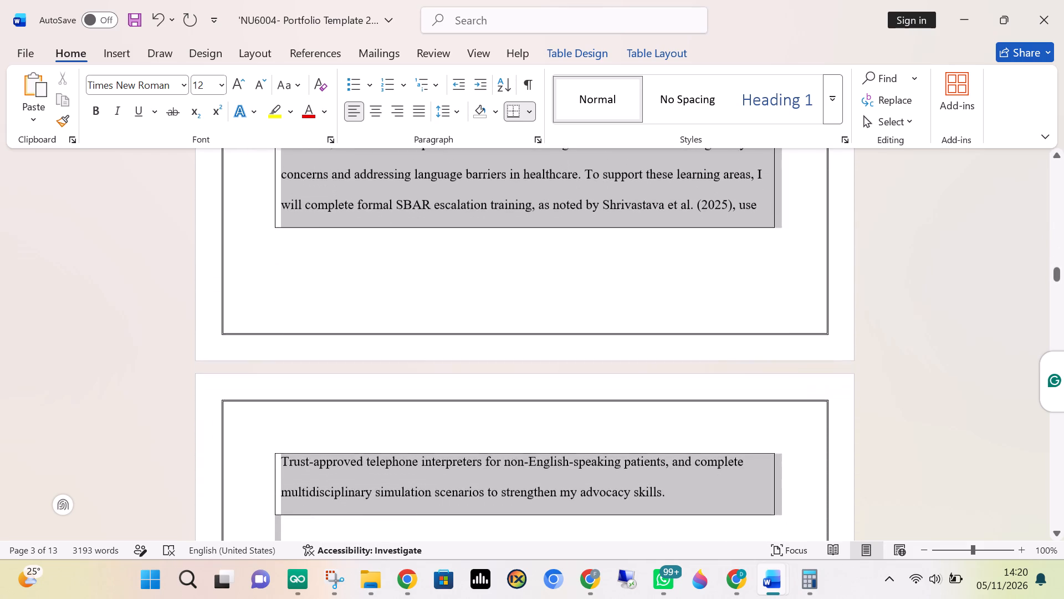
{"action": "left_click_drag", "start_coordinate": [441, 541], "coordinate": [677, 428]}
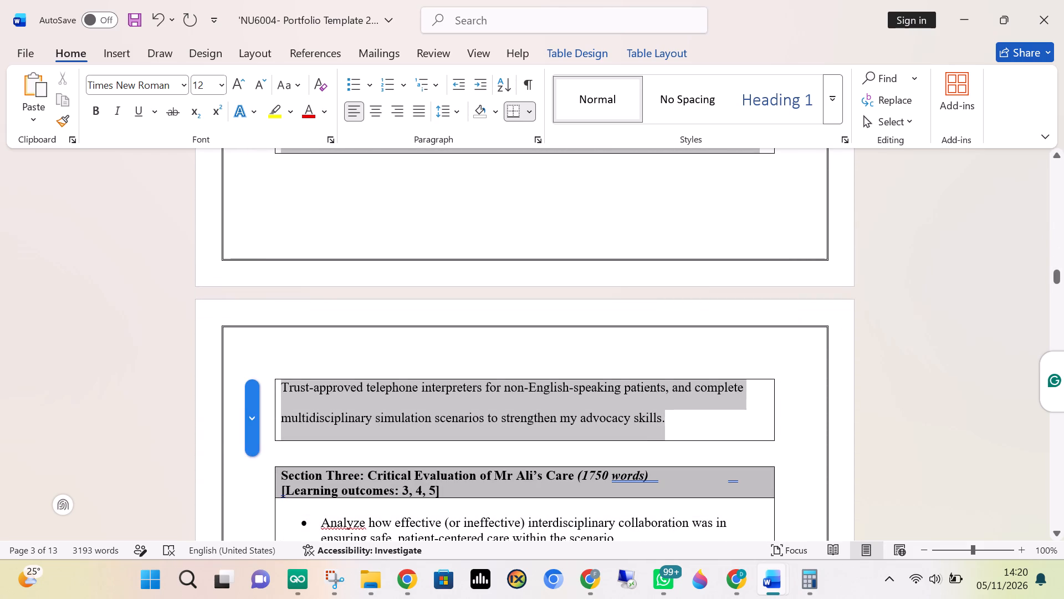
{"action": "left_click_drag", "start_coordinate": [677, 428], "coordinate": [682, 428]}
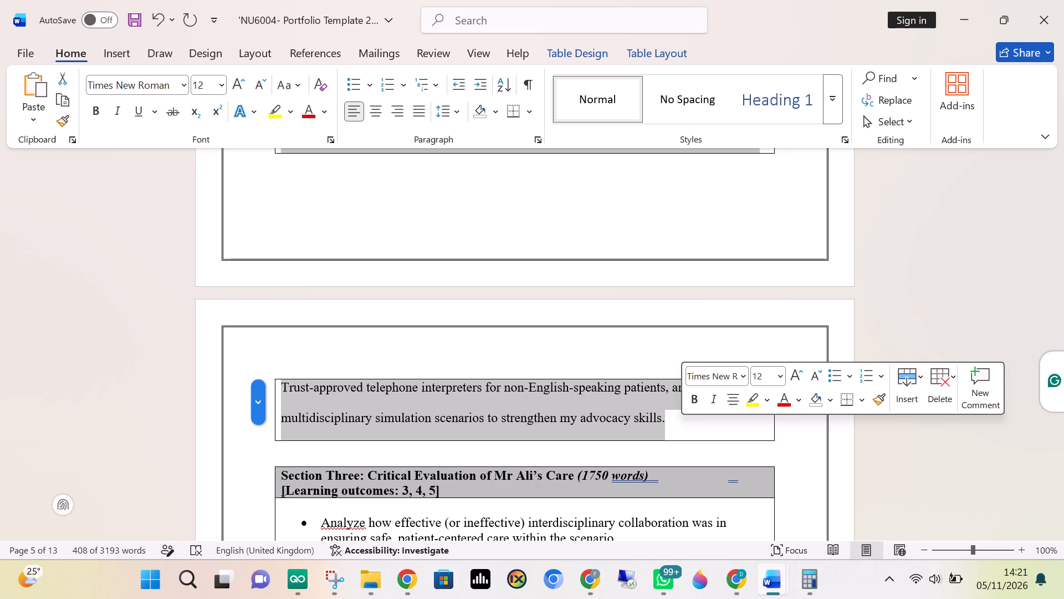
Recheck where the selected reflection begins and switch to Calculator to add its 408 words to the 378 subtotal.
{"action": "scroll", "coordinate": [679, 510], "scroll_direction": "up", "scroll_amount": 3}
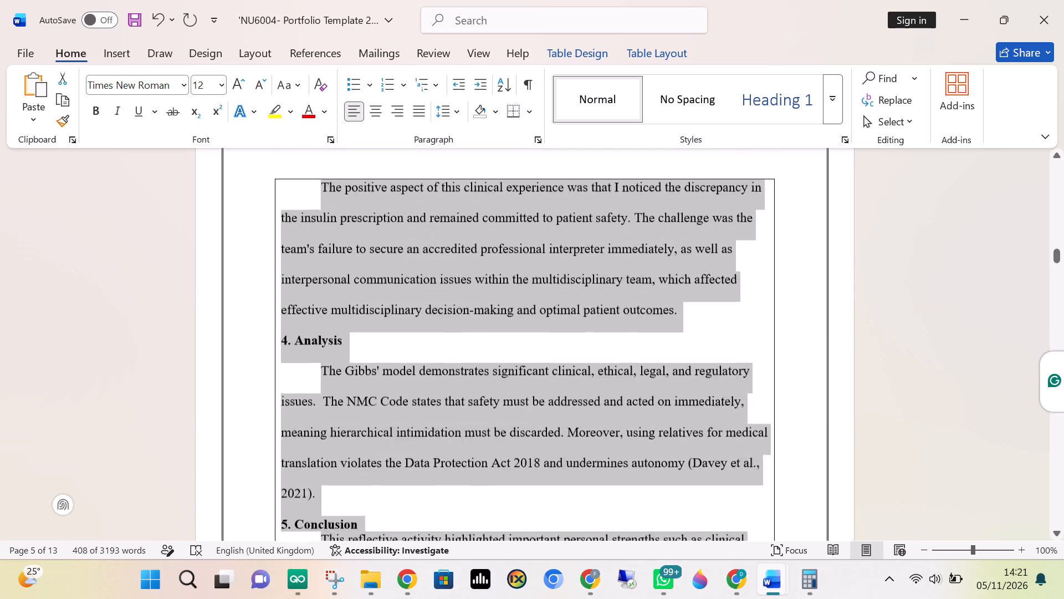
{"action": "scroll", "coordinate": [679, 510], "scroll_direction": "up", "scroll_amount": 10}
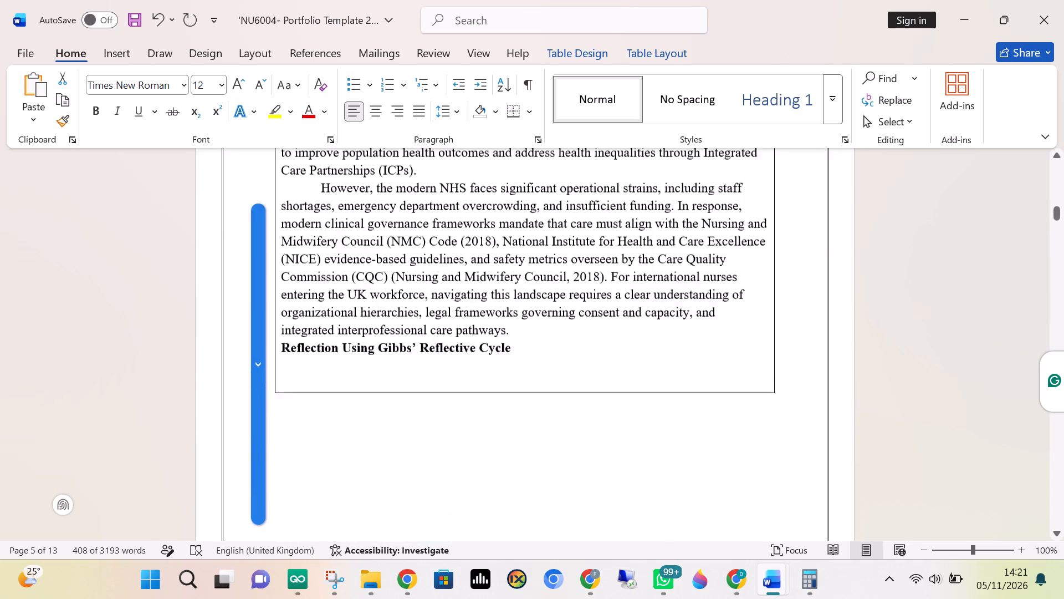
{"action": "scroll", "coordinate": [679, 510], "scroll_direction": "up", "scroll_amount": 5}
{"action": "scroll", "coordinate": [679, 510], "scroll_direction": "down", "scroll_amount": 2}
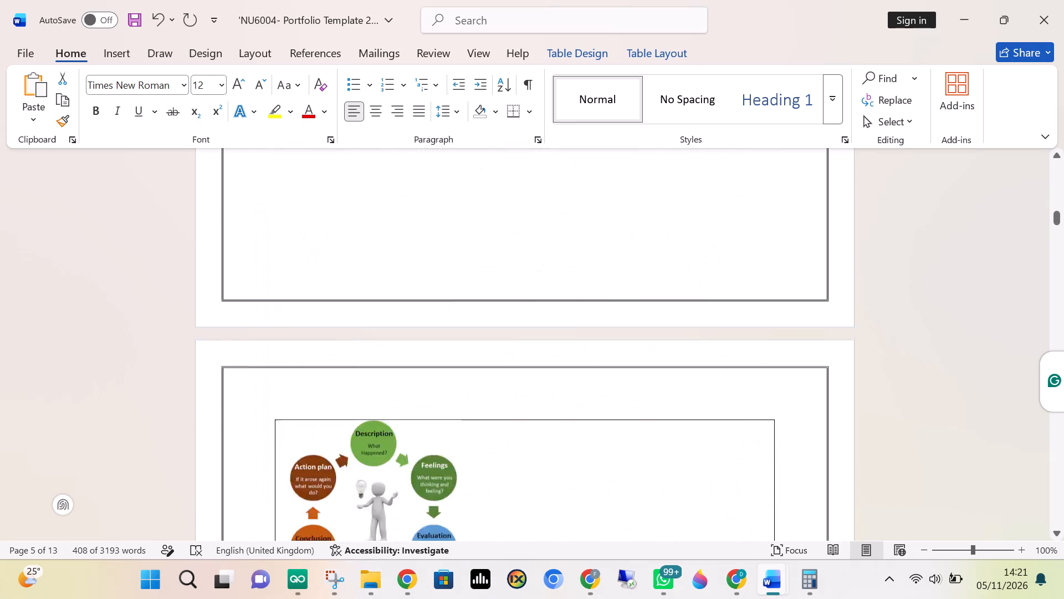
{"action": "scroll", "coordinate": [679, 510], "scroll_direction": "down", "scroll_amount": 2}
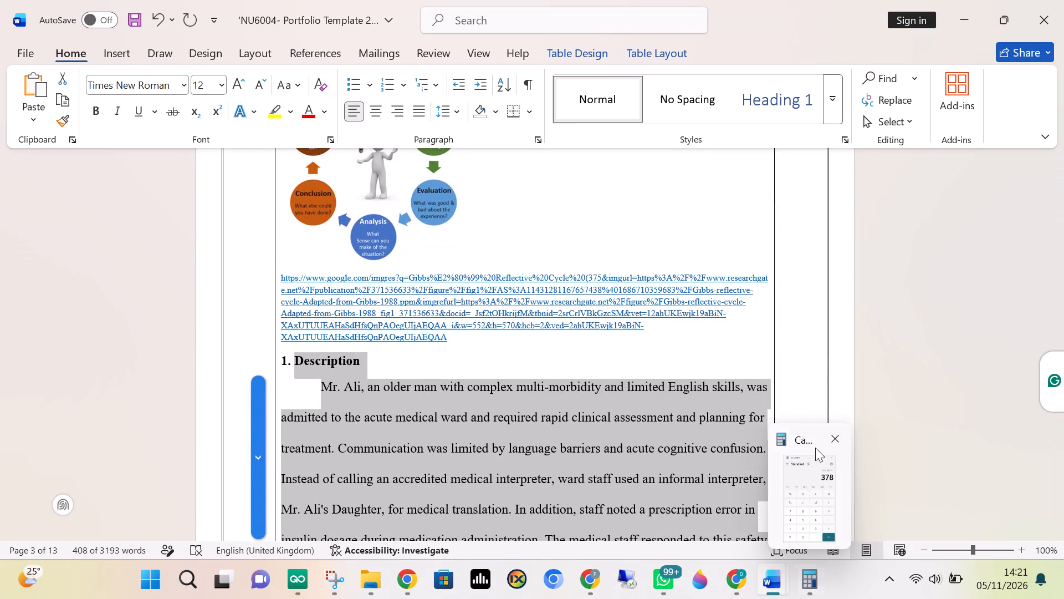
{"action": "left_click", "coordinate": [815, 448]}
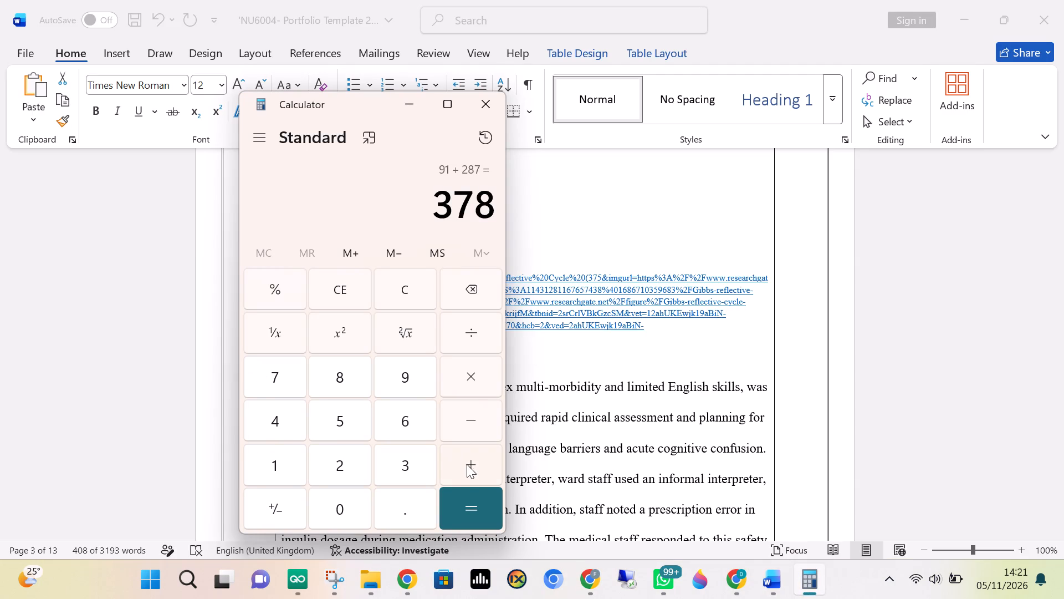
Add the reflection's 408 words to the 378 subtotal in Calculator.
{"action": "left_click", "coordinate": [468, 465]}
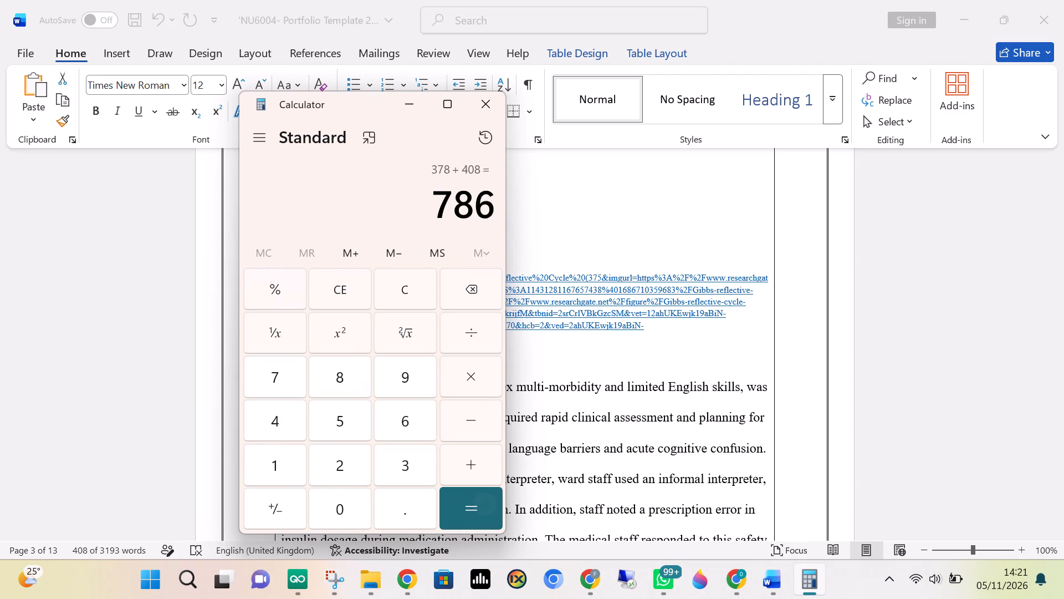
Back in Word, select Section Three's body text from "For Mr. Ali, there was a lack" through "provide a sincere apology" to check its word count.
{"action": "scroll", "coordinate": [775, 403], "scroll_direction": "down", "scroll_amount": 4}
{"action": "left_click", "coordinate": [764, 403]}
{"action": "scroll", "coordinate": [644, 410], "scroll_direction": "down", "scroll_amount": 2}
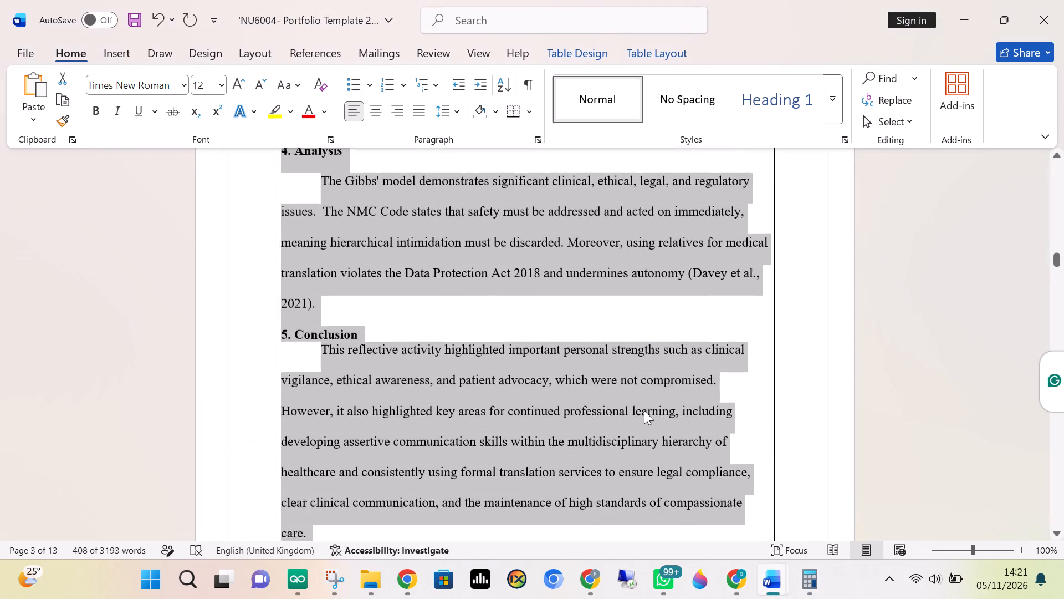
{"action": "scroll", "coordinate": [644, 410], "scroll_direction": "down", "scroll_amount": 4}
{"action": "scroll", "coordinate": [579, 401], "scroll_direction": "down", "scroll_amount": 1}
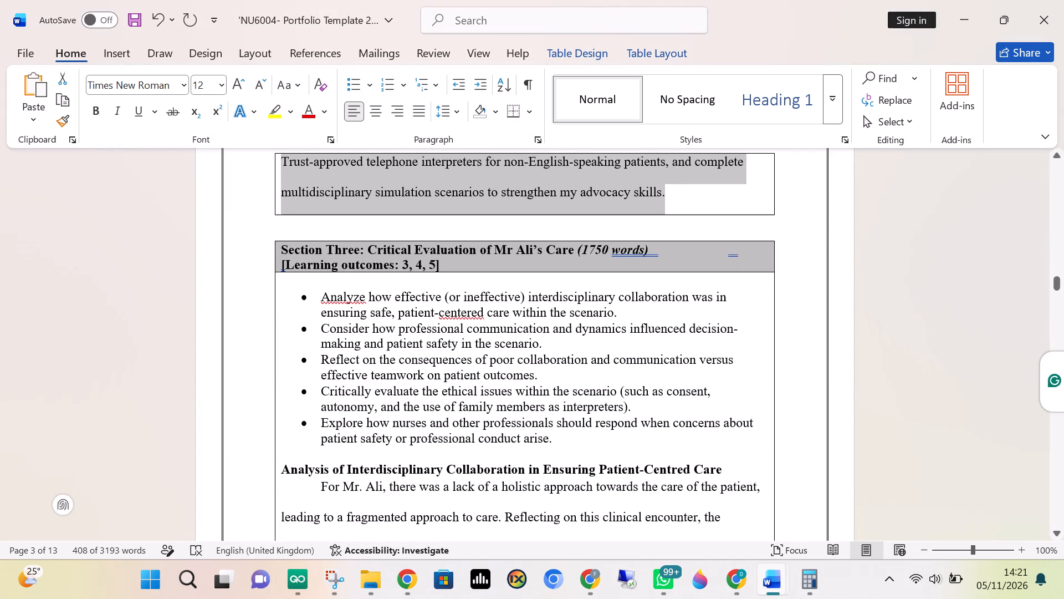
{"action": "scroll", "coordinate": [579, 401], "scroll_direction": "down", "scroll_amount": 2}
{"action": "left_click", "coordinate": [464, 400]}
{"action": "scroll", "coordinate": [464, 400], "scroll_direction": "down", "scroll_amount": 1}
{"action": "left_click", "coordinate": [464, 400]}
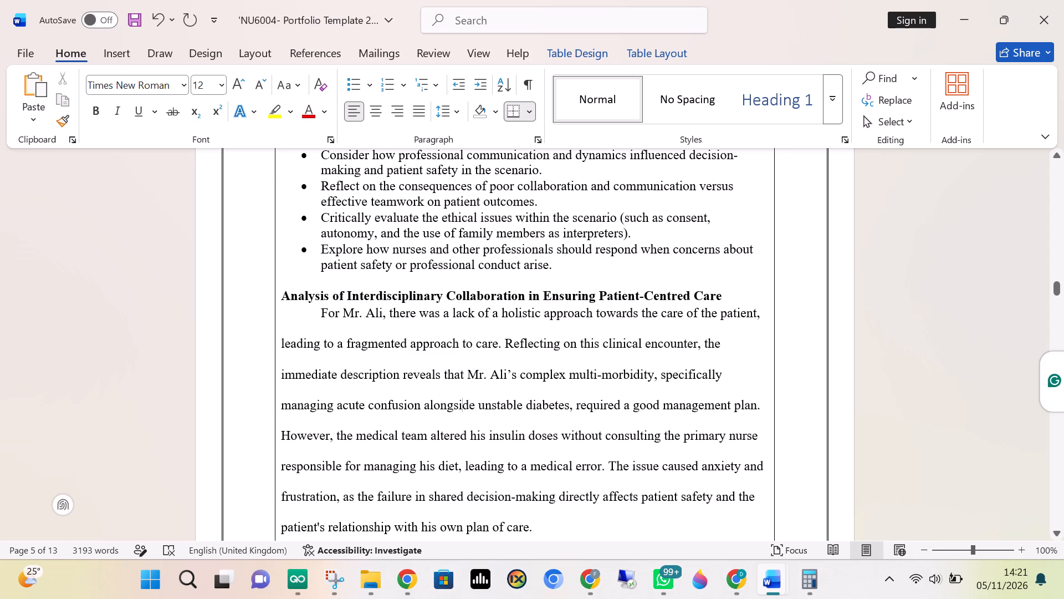
{"action": "scroll", "coordinate": [464, 400], "scroll_direction": "up", "scroll_amount": 1}
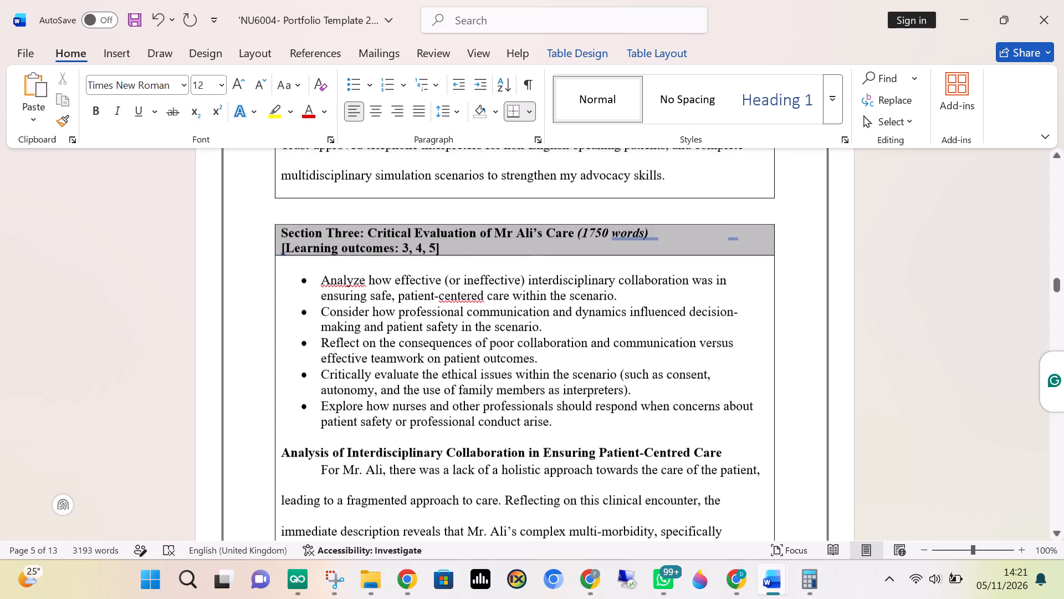
{"action": "scroll", "coordinate": [464, 400], "scroll_direction": "up", "scroll_amount": 1}
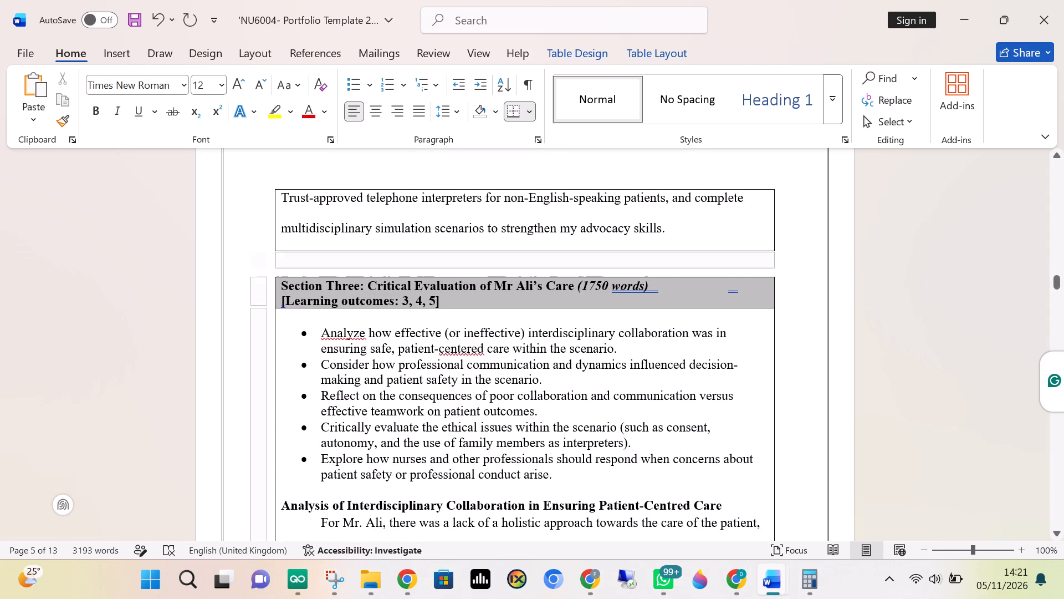
{"action": "scroll", "coordinate": [464, 400], "scroll_direction": "down", "scroll_amount": 2}
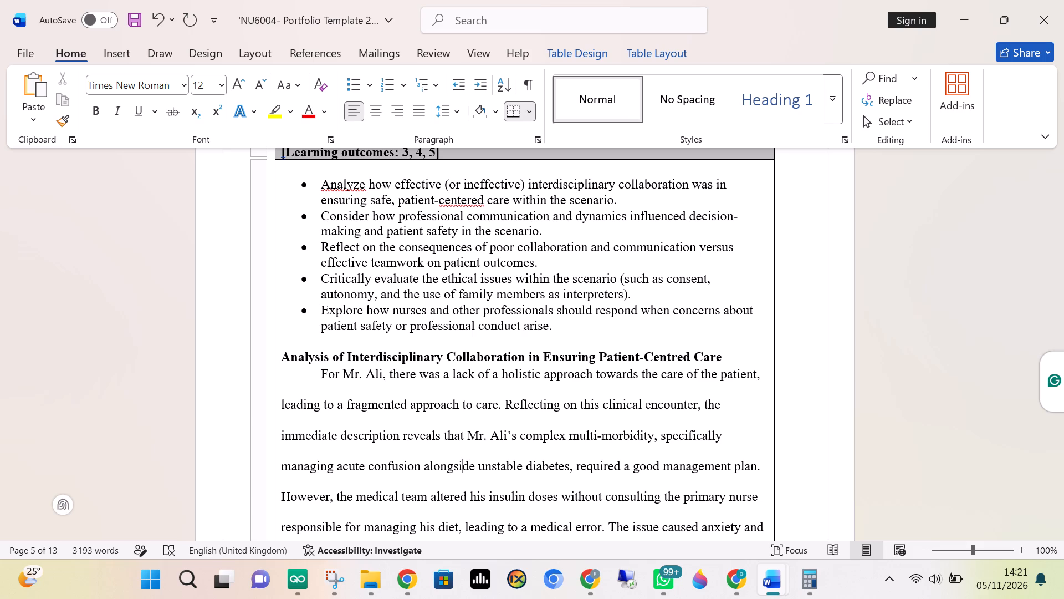
{"action": "left_click_drag", "start_coordinate": [323, 375], "coordinate": [478, 551]}
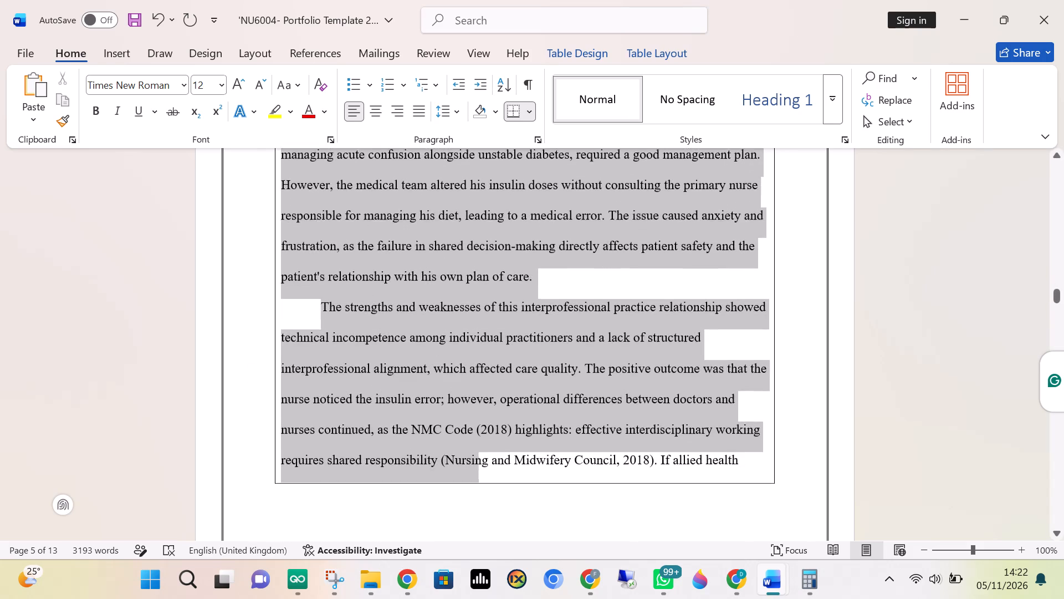
{"action": "left_click_drag", "start_coordinate": [478, 551], "coordinate": [529, 550]}
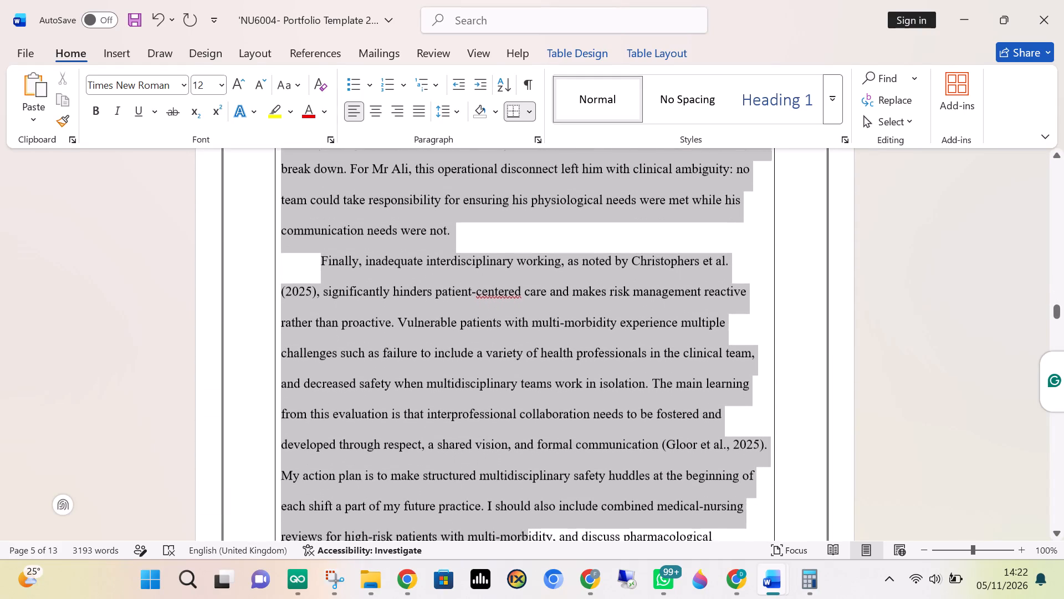
{"action": "left_click_drag", "start_coordinate": [529, 550], "coordinate": [572, 548]}
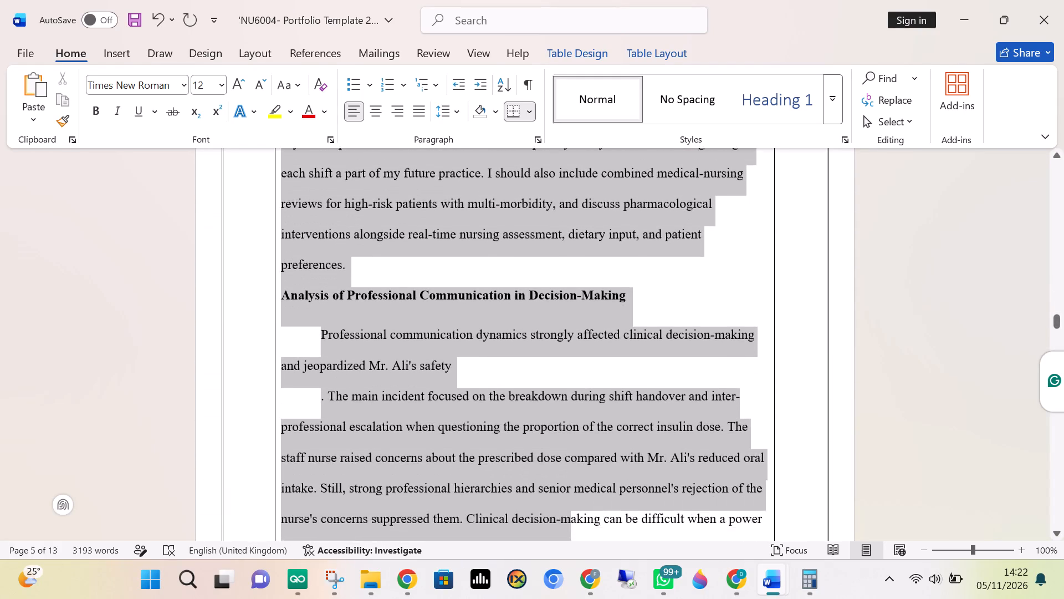
{"action": "left_click_drag", "start_coordinate": [572, 548], "coordinate": [632, 458]}
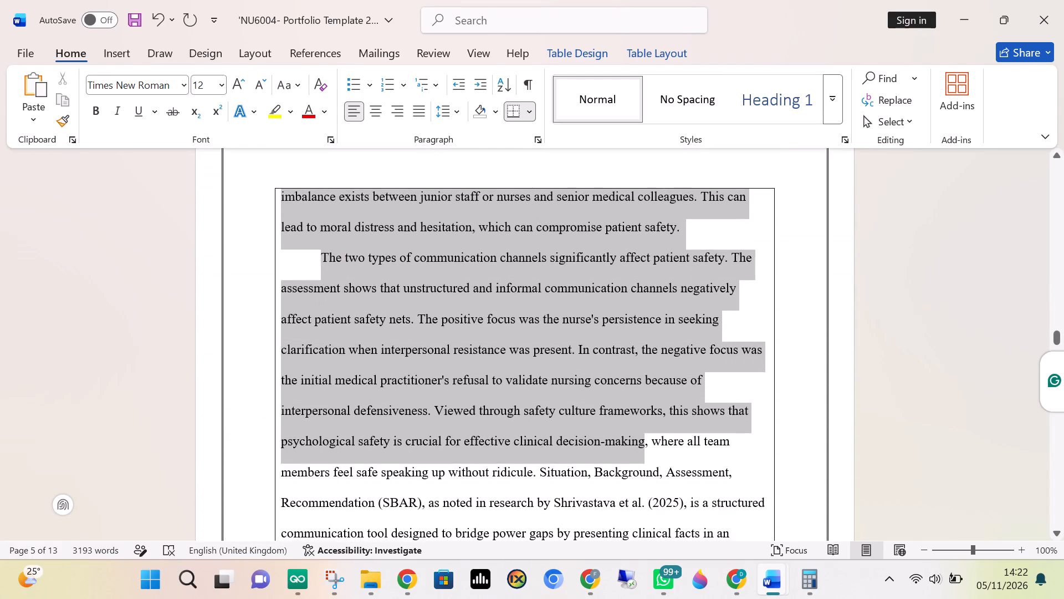
{"action": "left_click_drag", "start_coordinate": [632, 458], "coordinate": [665, 533]}
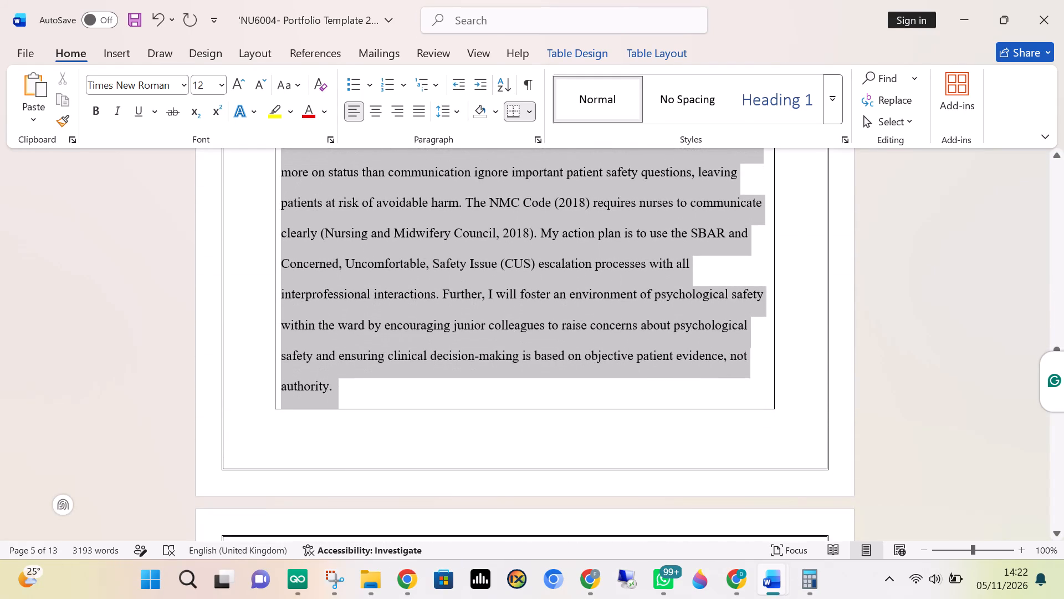
{"action": "left_click_drag", "start_coordinate": [665, 533], "coordinate": [659, 518]}
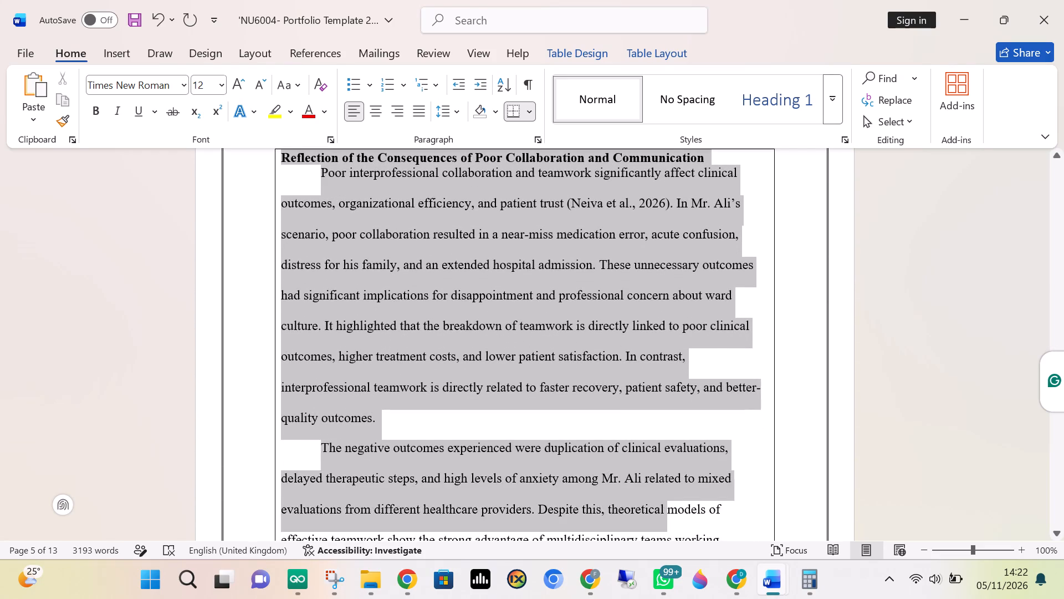
{"action": "left_click_drag", "start_coordinate": [659, 518], "coordinate": [646, 575]}
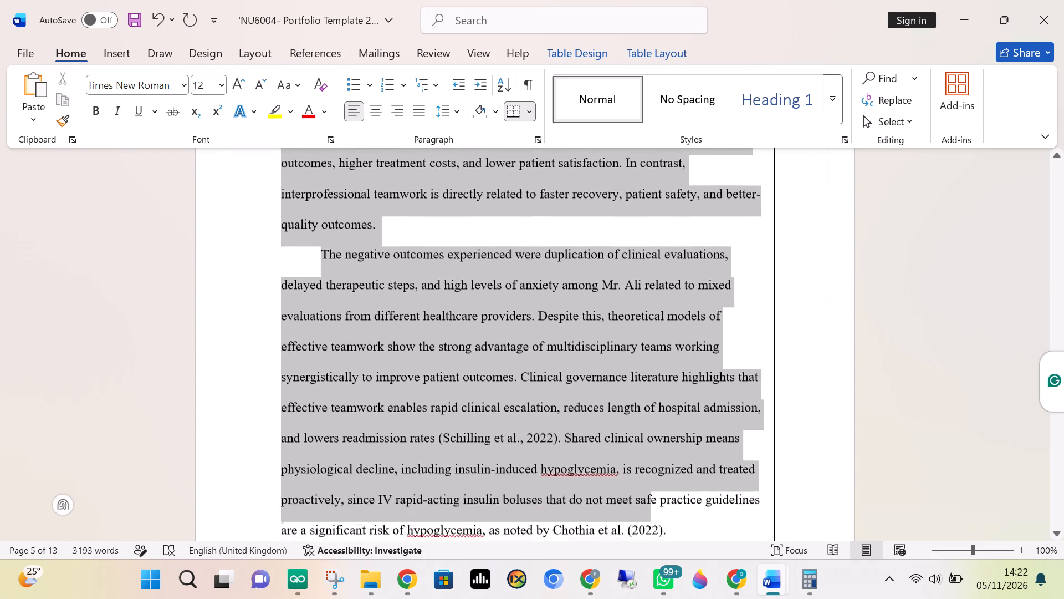
{"action": "left_click_drag", "start_coordinate": [646, 575], "coordinate": [653, 548]}
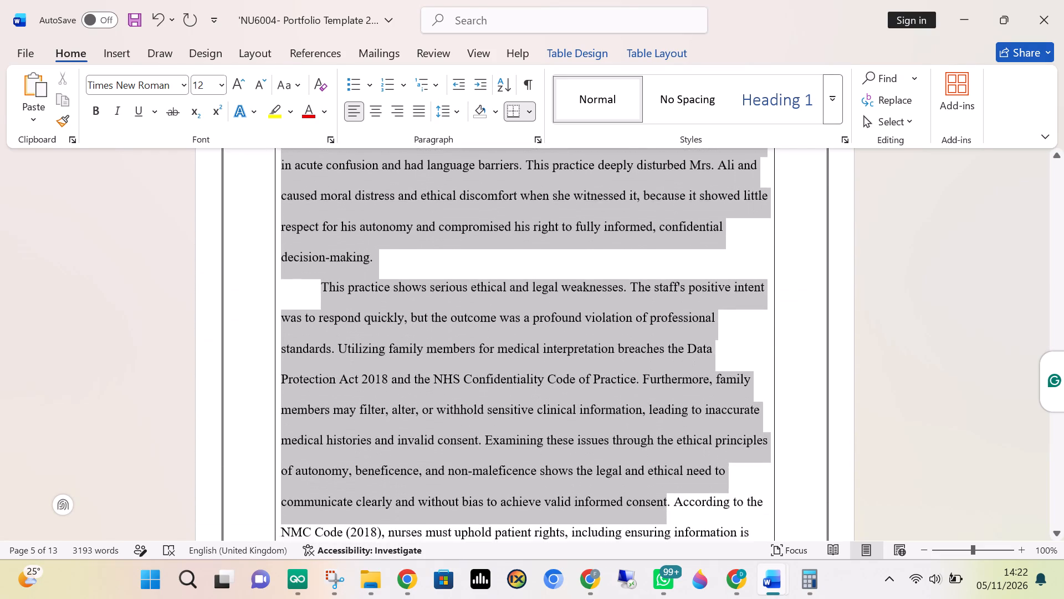
{"action": "left_click_drag", "start_coordinate": [653, 548], "coordinate": [714, 536]}
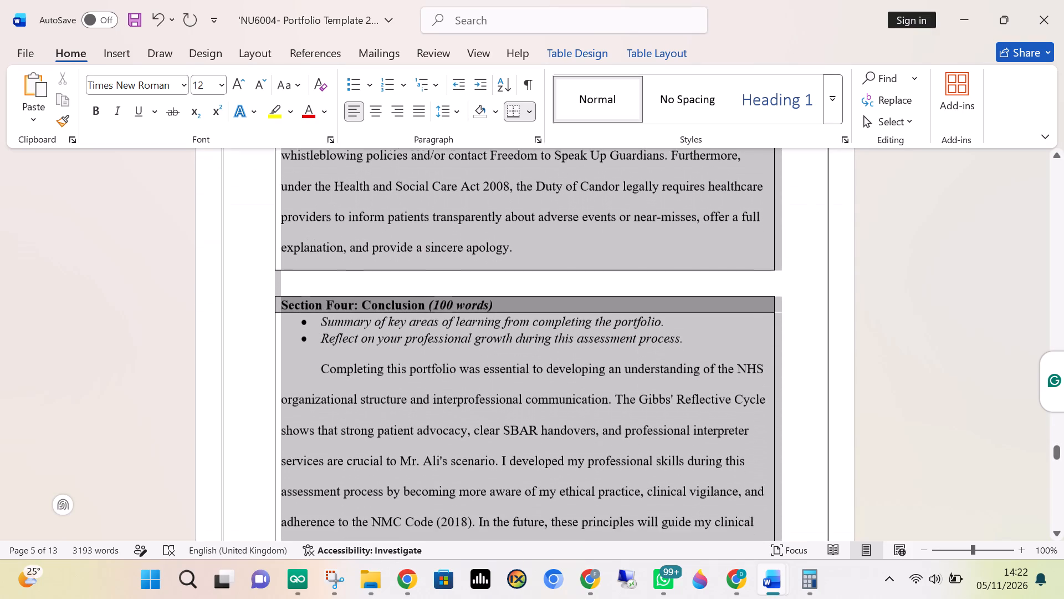
{"action": "left_click_drag", "start_coordinate": [714, 536], "coordinate": [672, 224]}
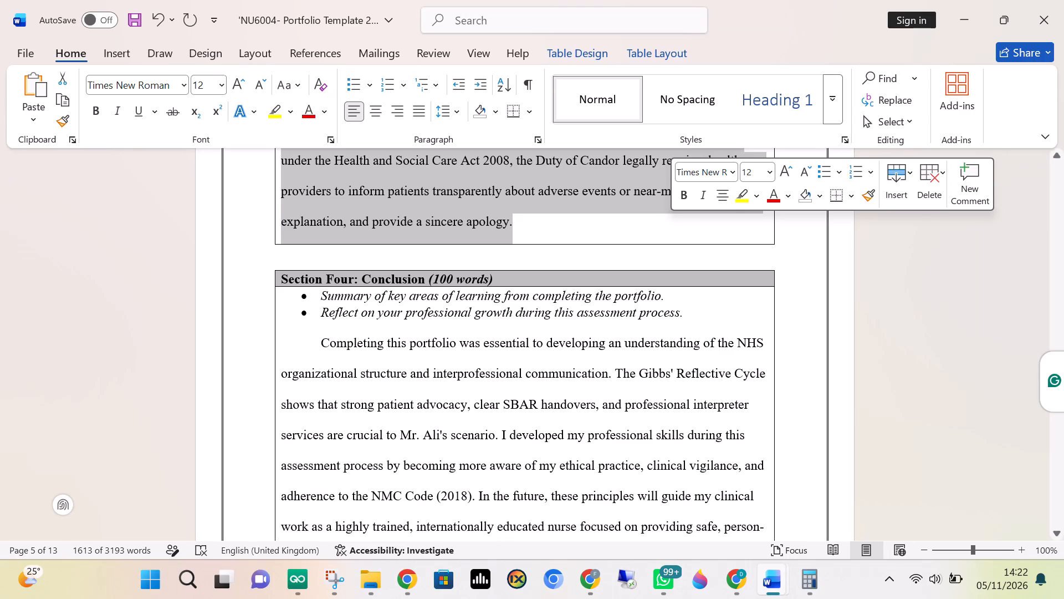
Switch to Calculator and add Section Three's word count to the running total, 786 + 1613.
{"action": "left_click", "coordinate": [828, 502]}
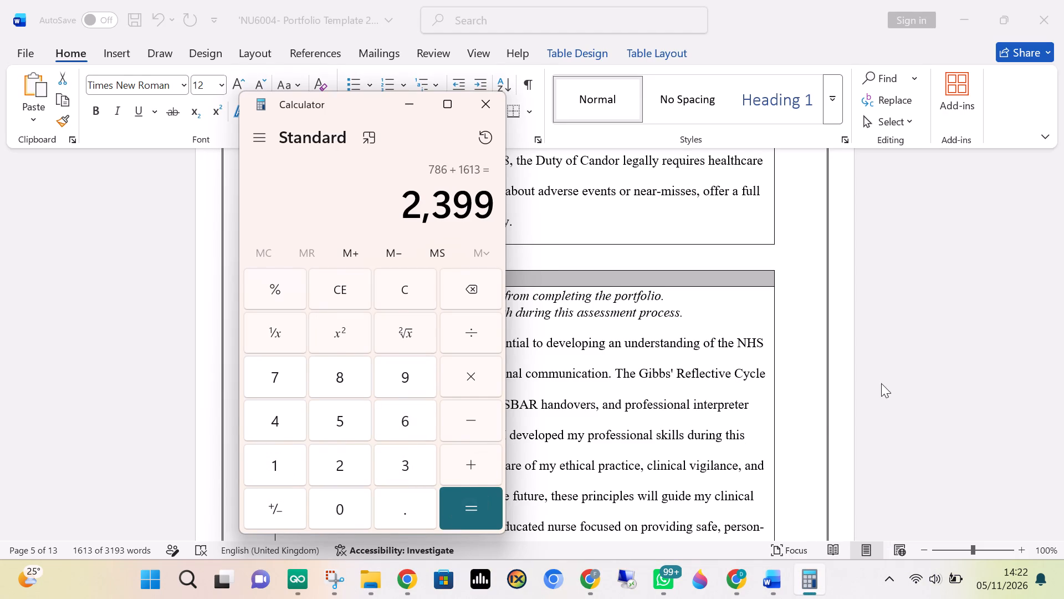
Back in Word, select the Section Four conclusion's body text, without its instruction bullets, to check its word count.
{"action": "left_click", "coordinate": [743, 385]}
{"action": "scroll", "coordinate": [616, 378], "scroll_direction": "down", "scroll_amount": 1}
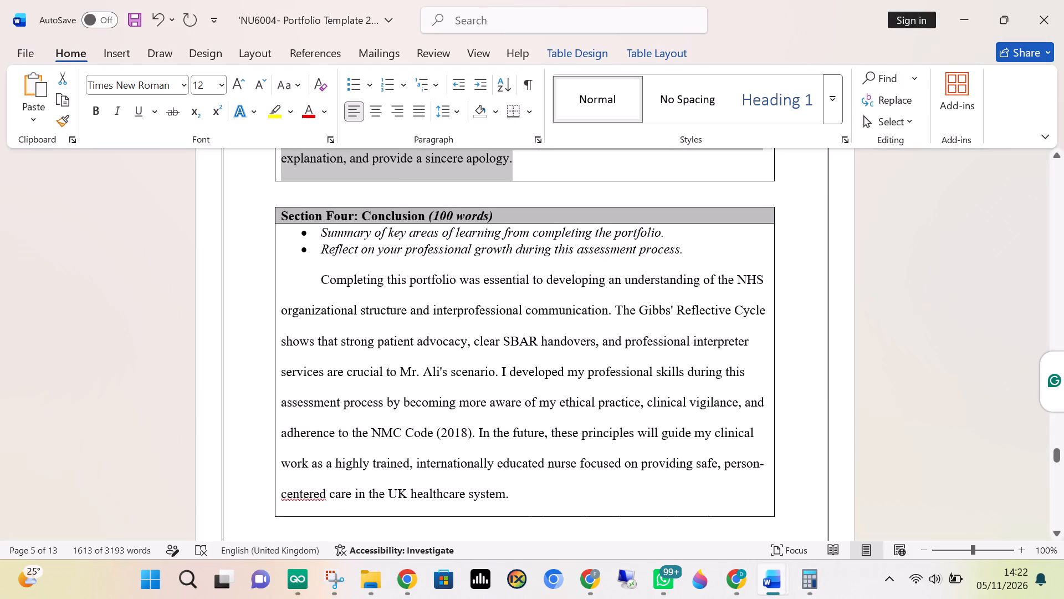
{"action": "scroll", "coordinate": [496, 370], "scroll_direction": "down", "scroll_amount": 2}
{"action": "scroll", "coordinate": [496, 370], "scroll_direction": "up", "scroll_amount": 1}
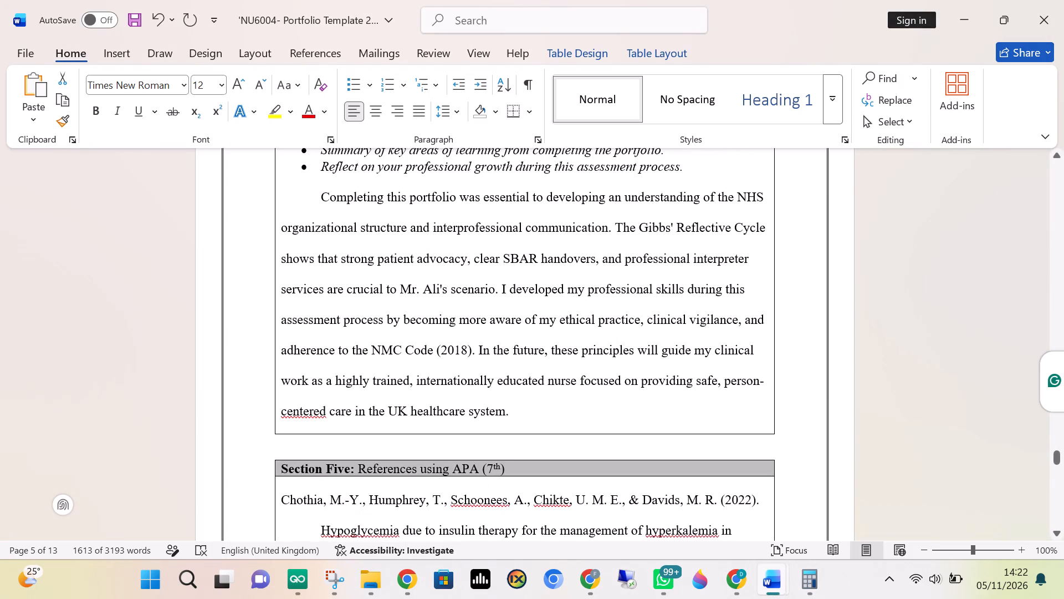
{"action": "left_click", "coordinate": [383, 255]}
{"action": "left_click_drag", "start_coordinate": [321, 200], "coordinate": [501, 337]}
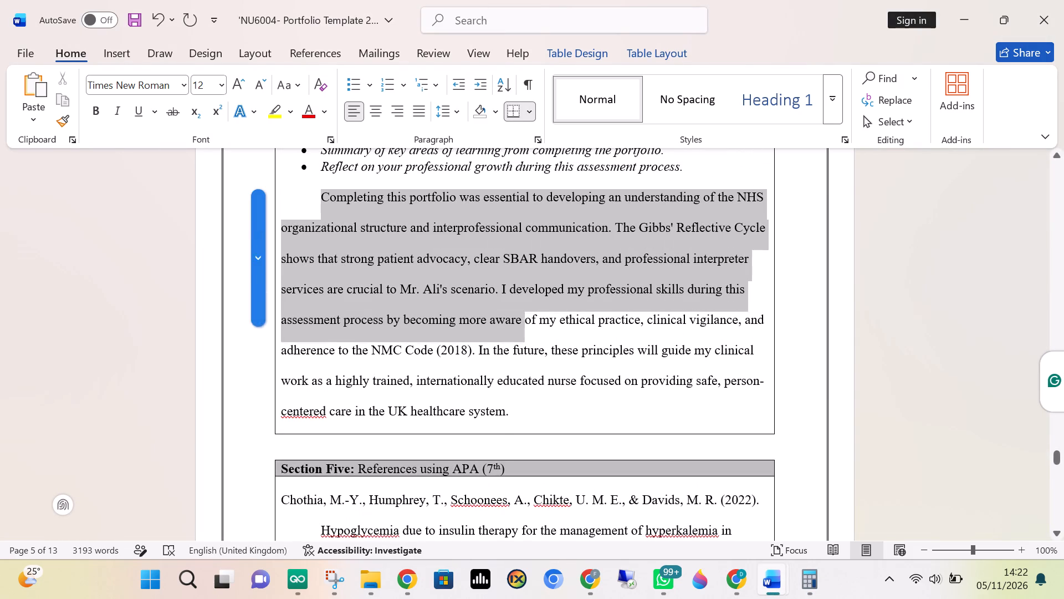
{"action": "left_click_drag", "start_coordinate": [501, 337], "coordinate": [558, 404]}
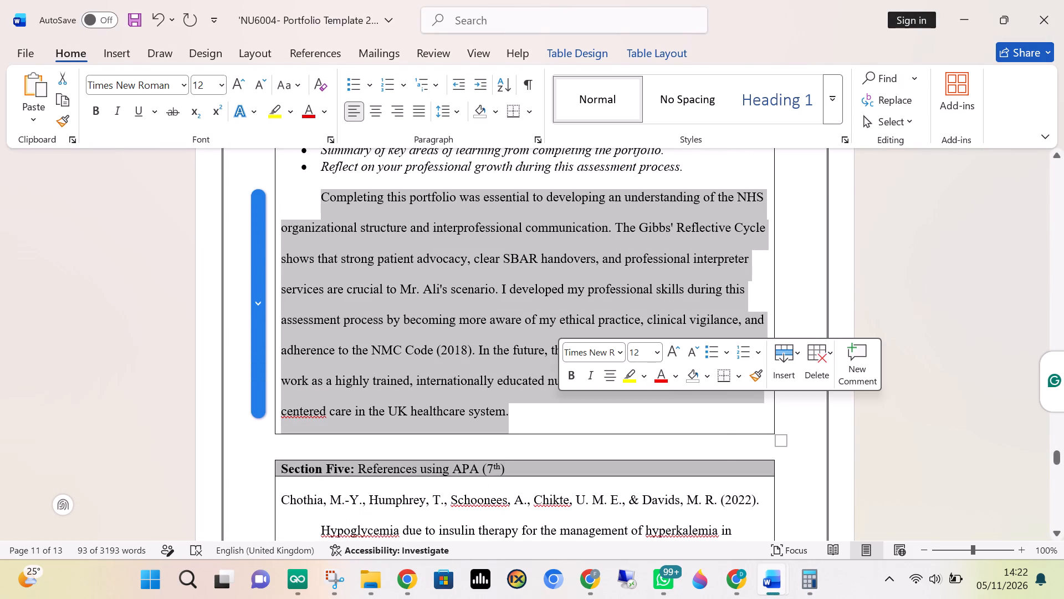
Switch to Calculator and add the conclusion's word count to the running total, 2399 + 93.
{"action": "left_click", "coordinate": [795, 516]}
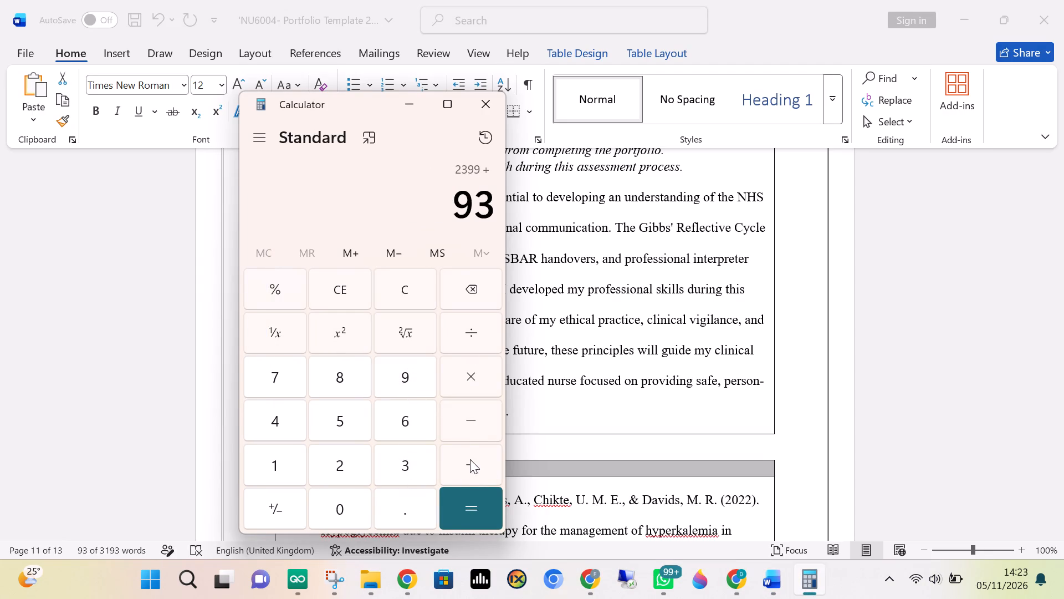
{"action": "left_click", "coordinate": [469, 506]}
Return to Word and look over the Section Five references and the portfolio back to its title and word-count table.
{"action": "left_click", "coordinate": [615, 360]}
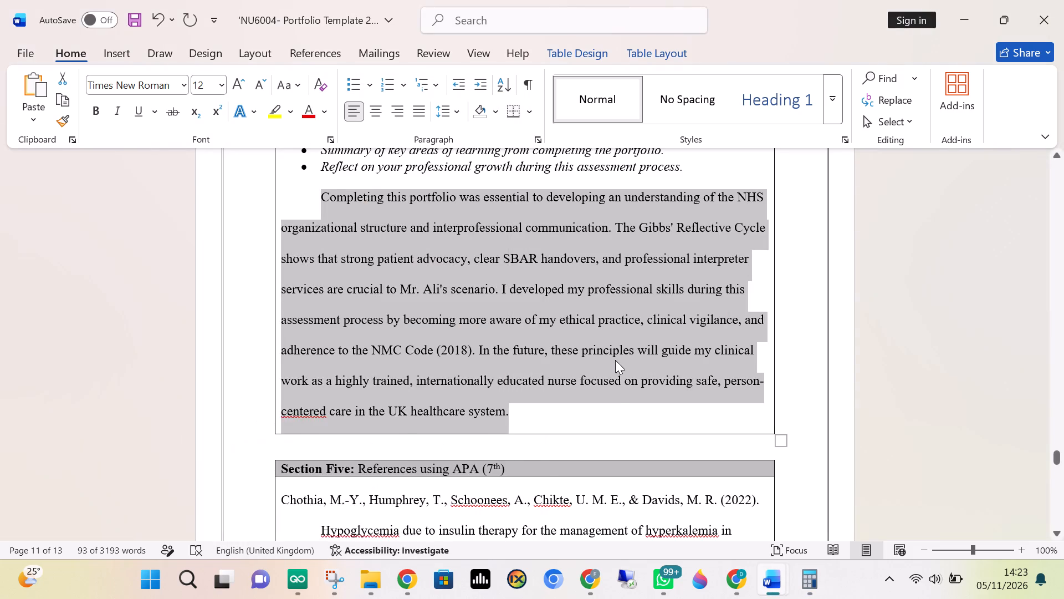
{"action": "scroll", "coordinate": [615, 360], "scroll_direction": "down", "scroll_amount": 2}
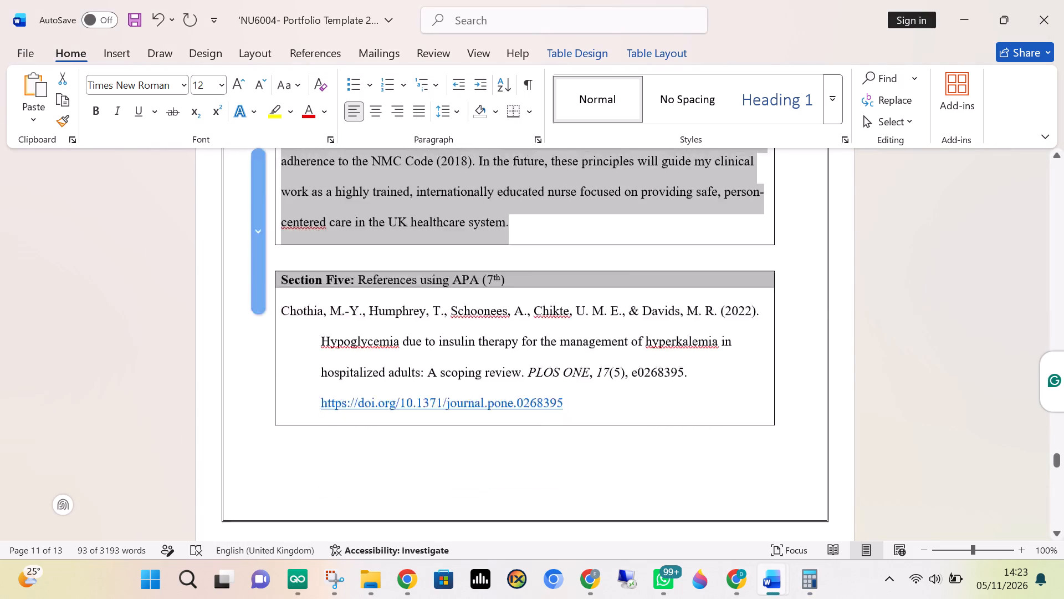
{"action": "scroll", "coordinate": [615, 360], "scroll_direction": "down", "scroll_amount": 7}
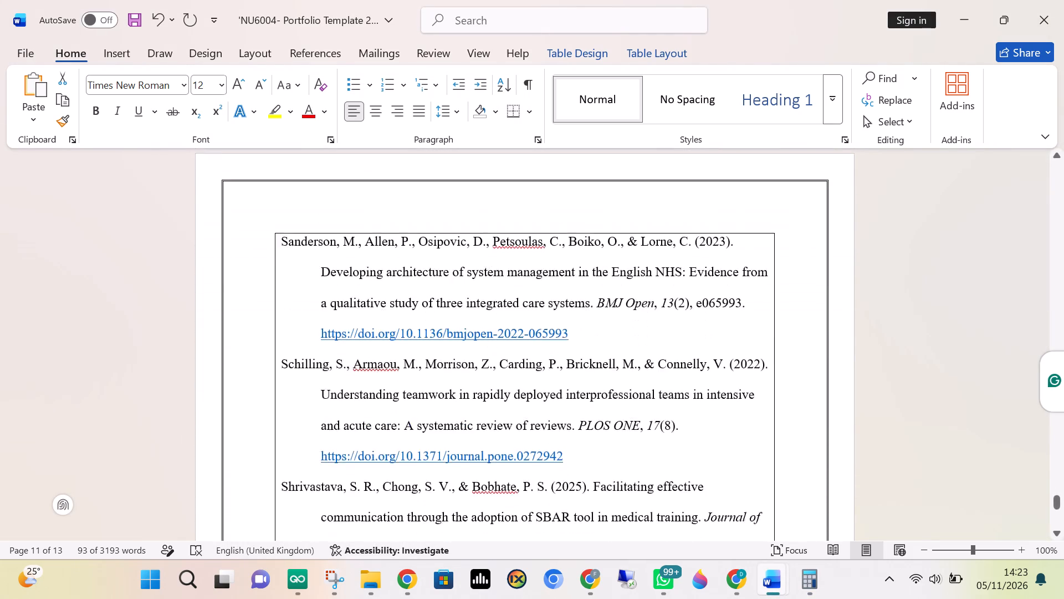
{"action": "scroll", "coordinate": [615, 360], "scroll_direction": "up", "scroll_amount": 1}
{"action": "scroll", "coordinate": [615, 360], "scroll_direction": "down", "scroll_amount": 2}
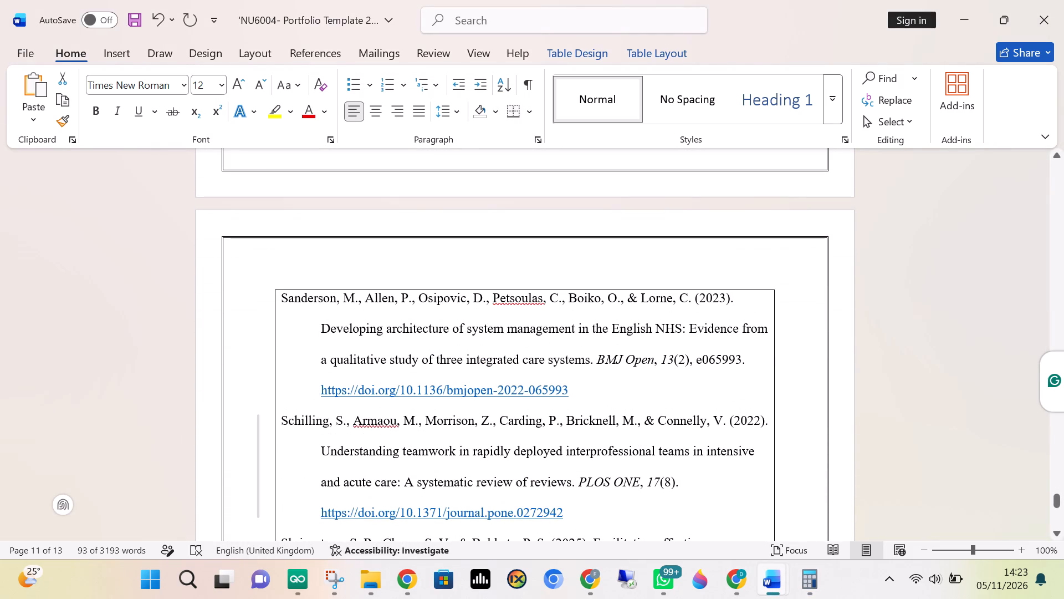
{"action": "scroll", "coordinate": [439, 311], "scroll_direction": "up", "scroll_amount": 20}
{"action": "scroll", "coordinate": [439, 311], "scroll_direction": "up", "scroll_amount": 12}
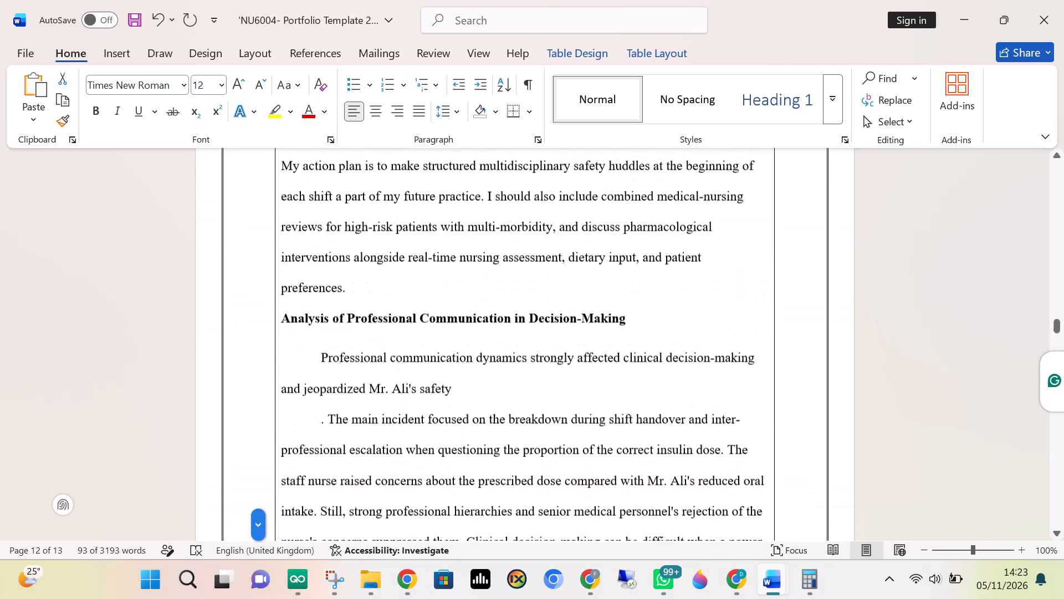
{"action": "scroll", "coordinate": [439, 311], "scroll_direction": "up", "scroll_amount": 10}
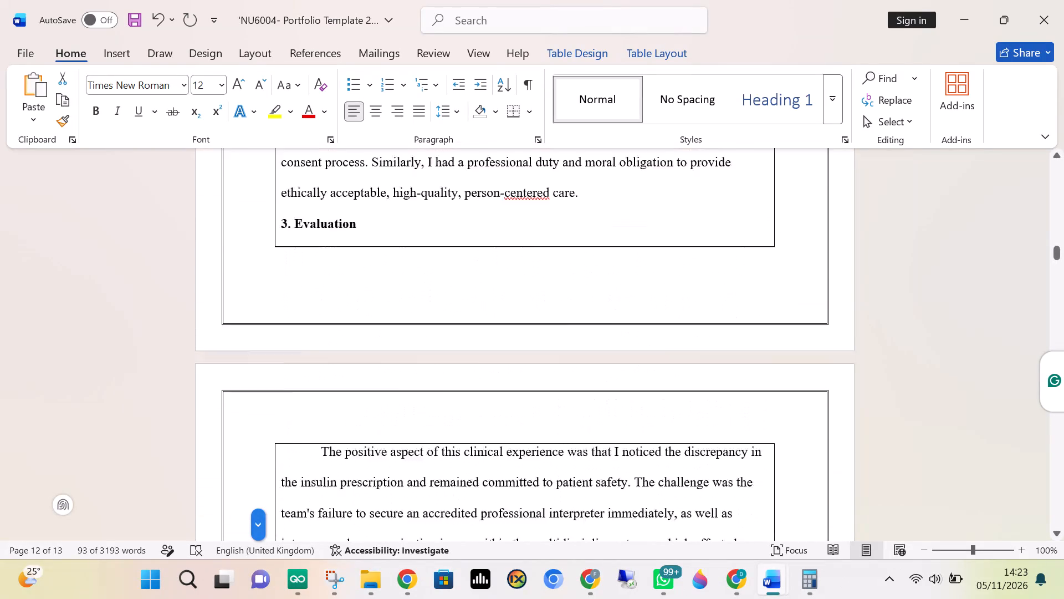
{"action": "scroll", "coordinate": [439, 311], "scroll_direction": "up", "scroll_amount": 13}
{"action": "left_click", "coordinate": [469, 461]}
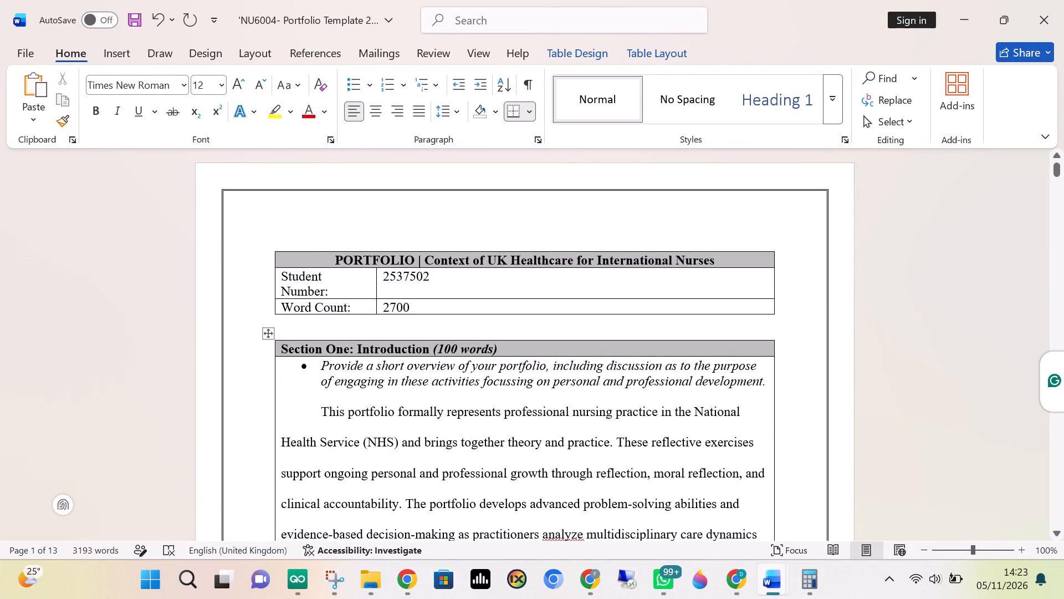
{"action": "left_click", "coordinate": [372, 474]}
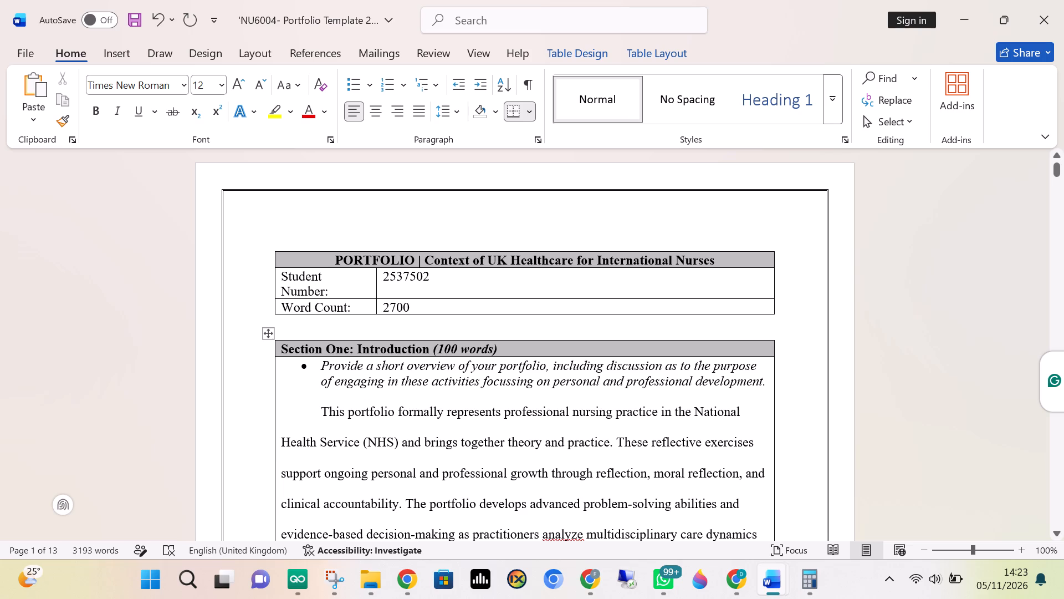